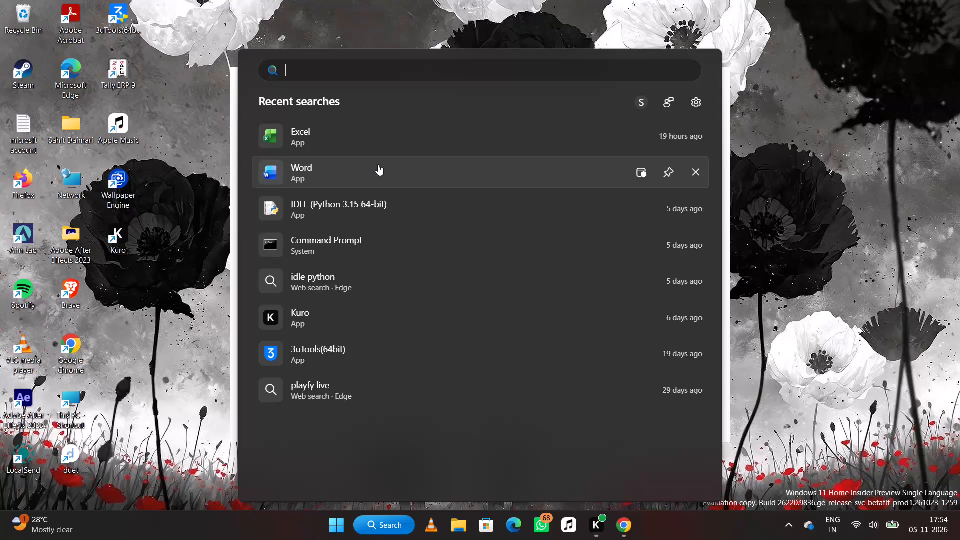
Launch Excel and open the recent workbook Sahit.
left_click(363, 142)
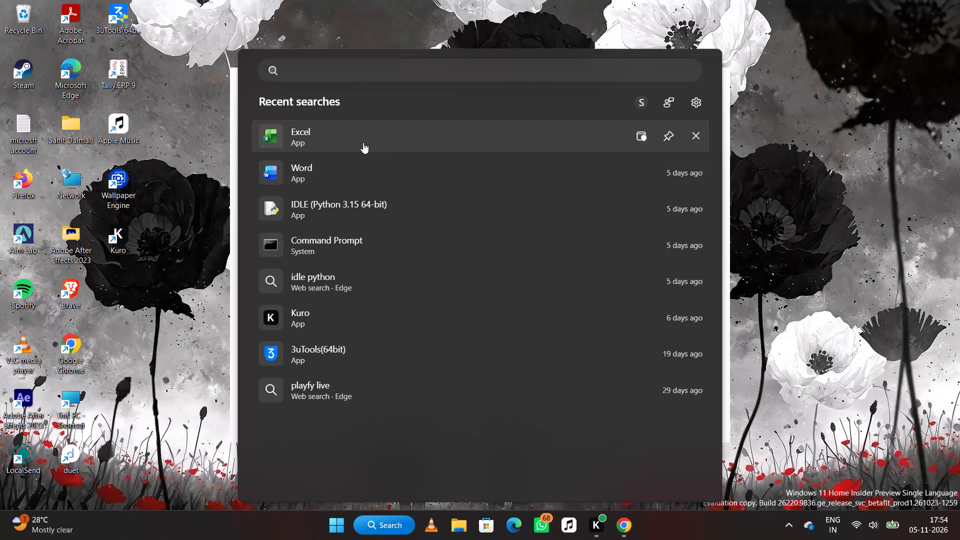
left_click(363, 142)
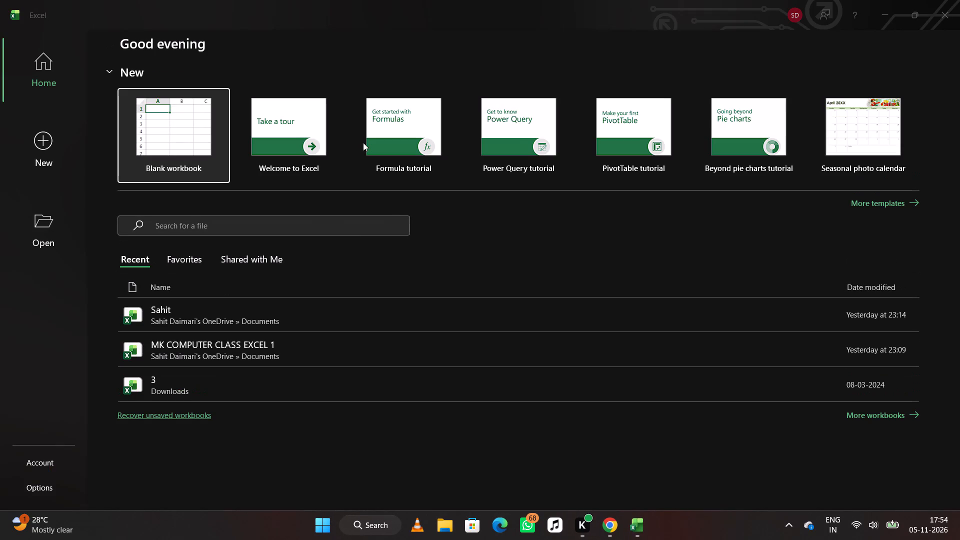
double_click(431, 313)
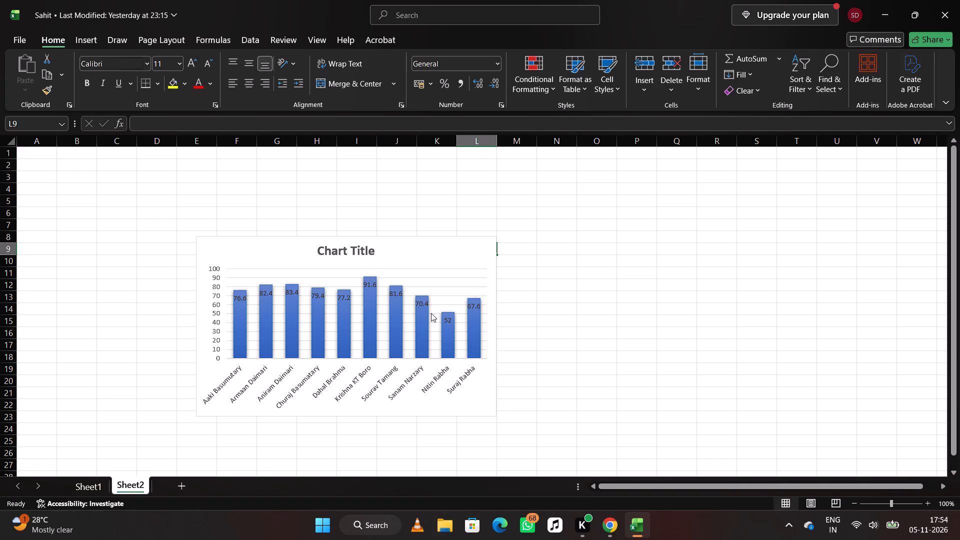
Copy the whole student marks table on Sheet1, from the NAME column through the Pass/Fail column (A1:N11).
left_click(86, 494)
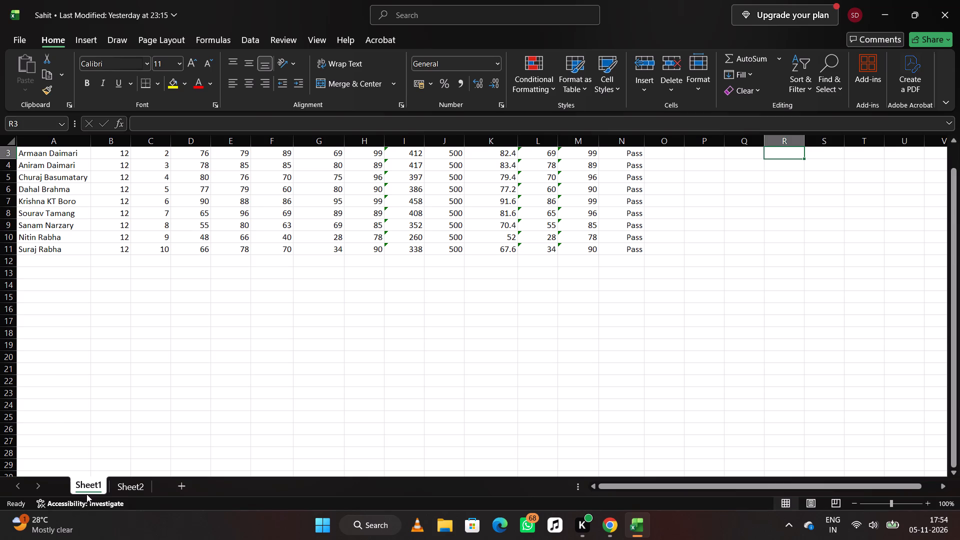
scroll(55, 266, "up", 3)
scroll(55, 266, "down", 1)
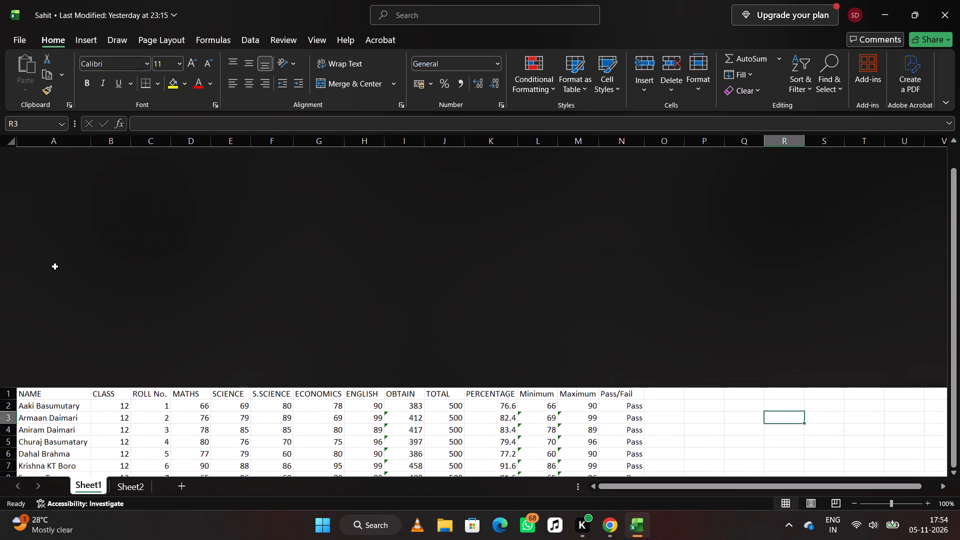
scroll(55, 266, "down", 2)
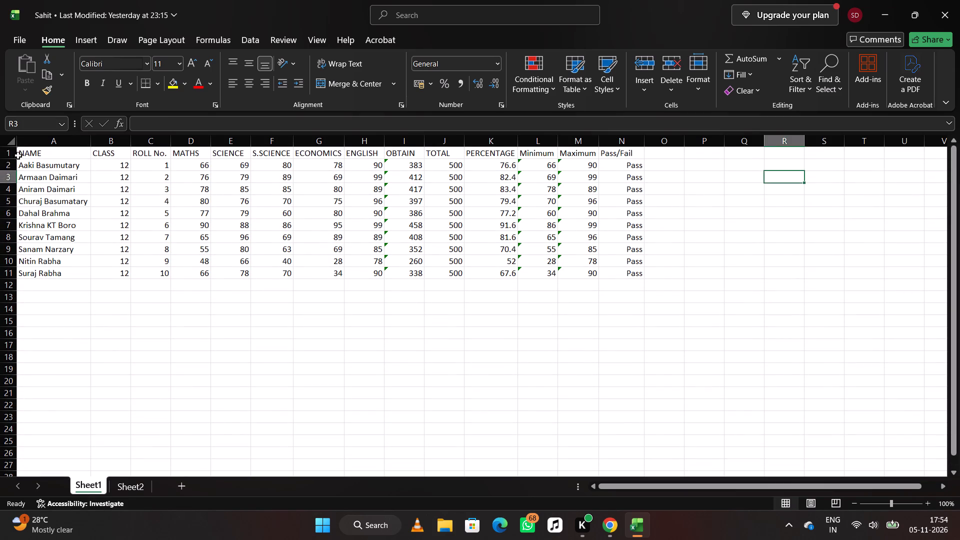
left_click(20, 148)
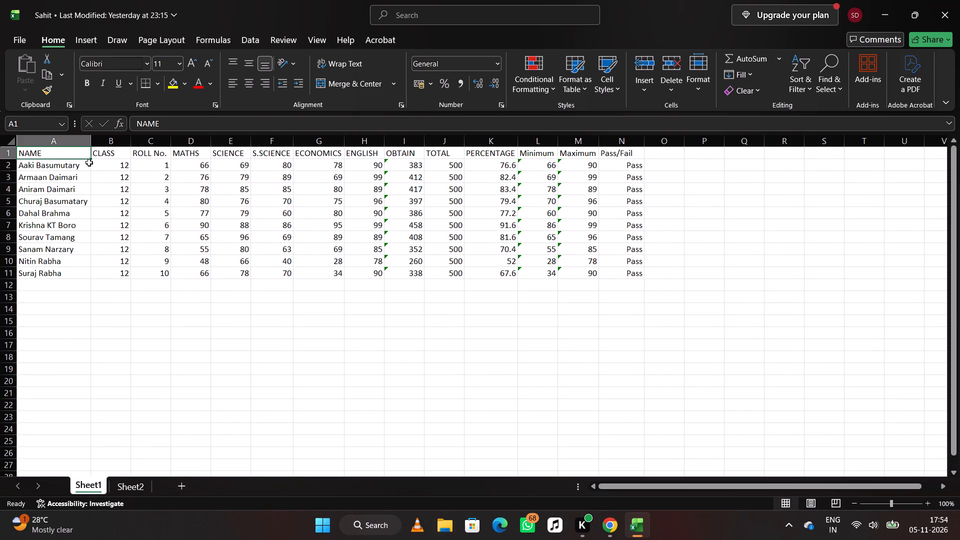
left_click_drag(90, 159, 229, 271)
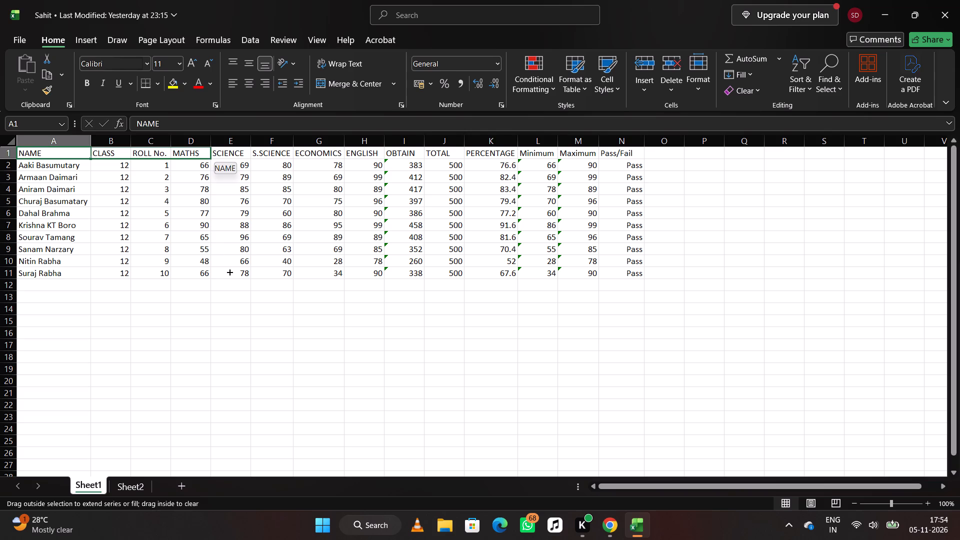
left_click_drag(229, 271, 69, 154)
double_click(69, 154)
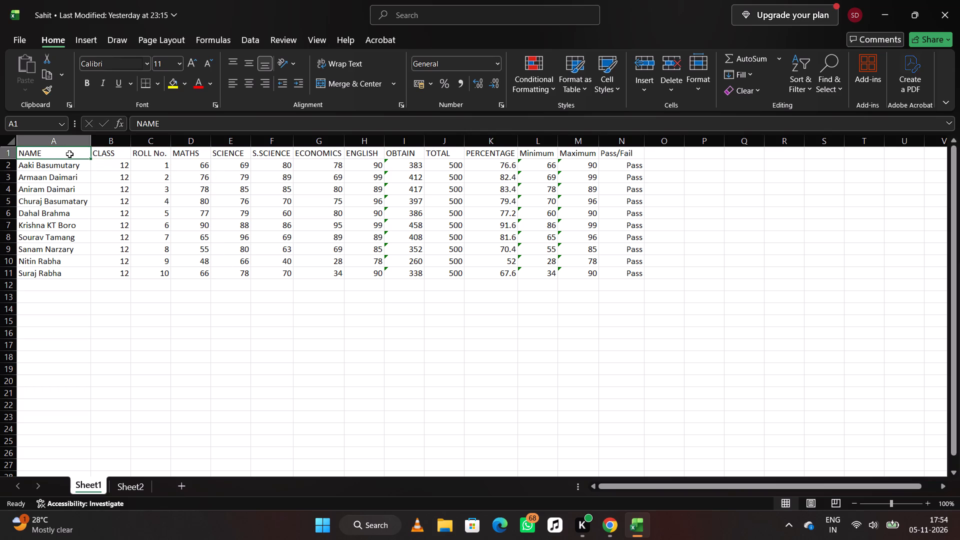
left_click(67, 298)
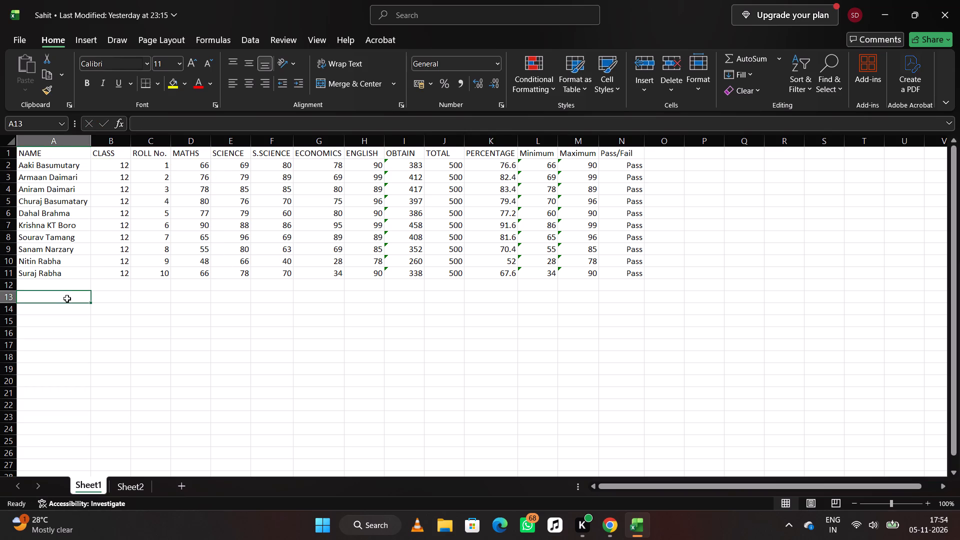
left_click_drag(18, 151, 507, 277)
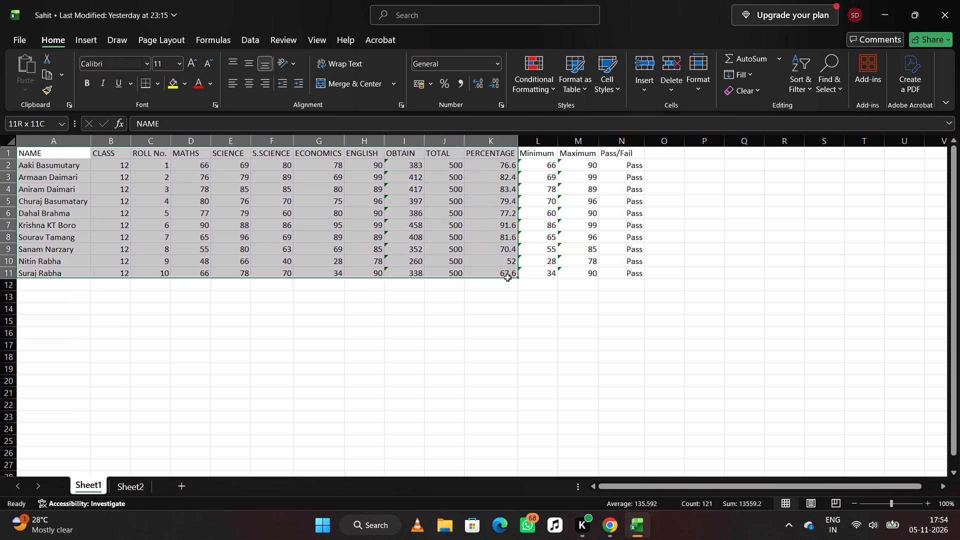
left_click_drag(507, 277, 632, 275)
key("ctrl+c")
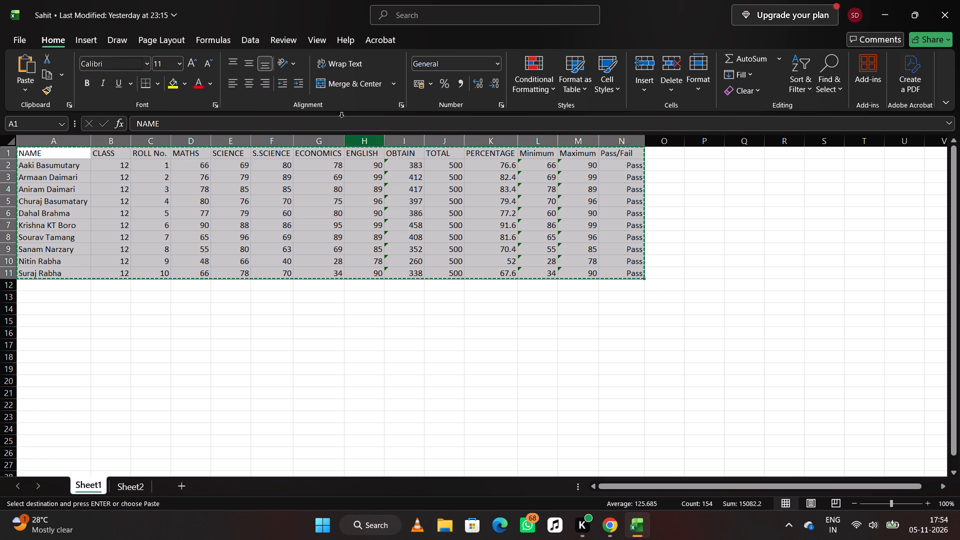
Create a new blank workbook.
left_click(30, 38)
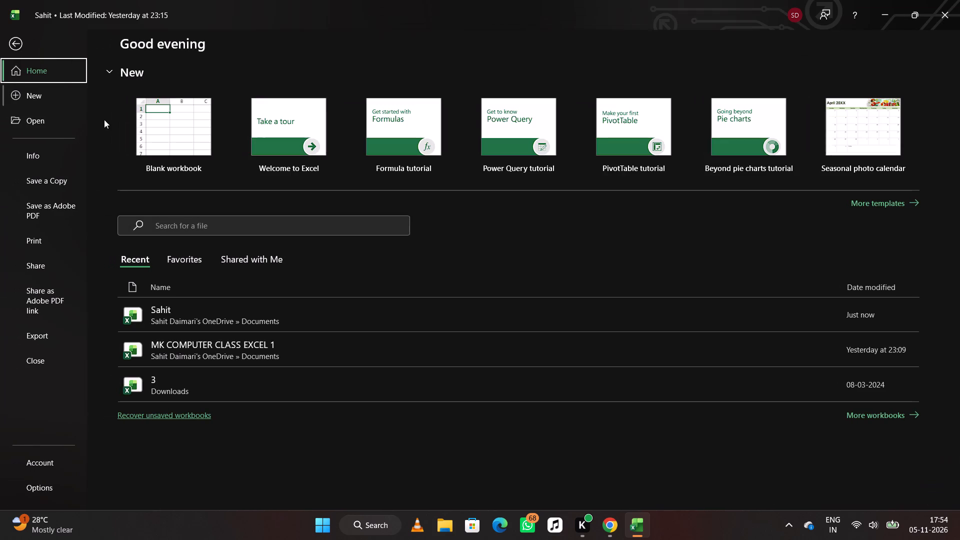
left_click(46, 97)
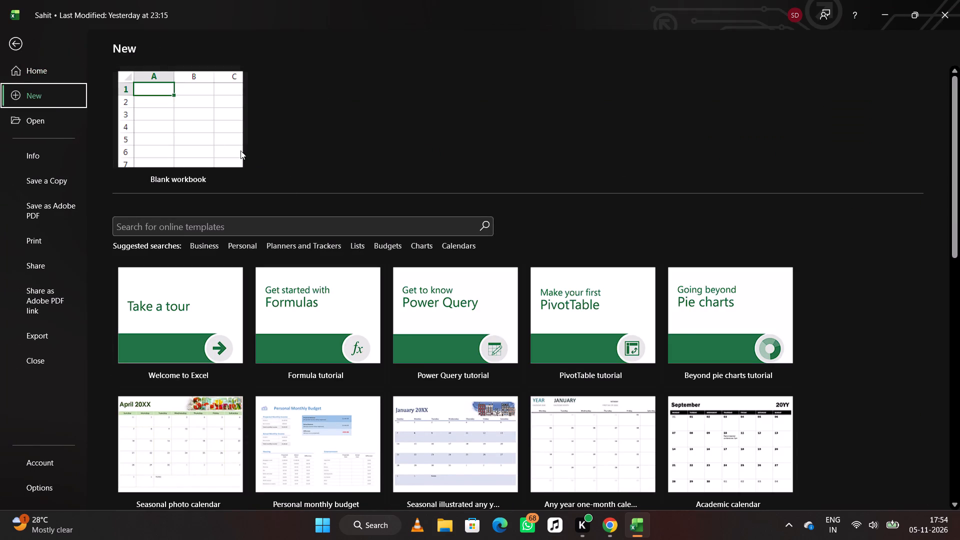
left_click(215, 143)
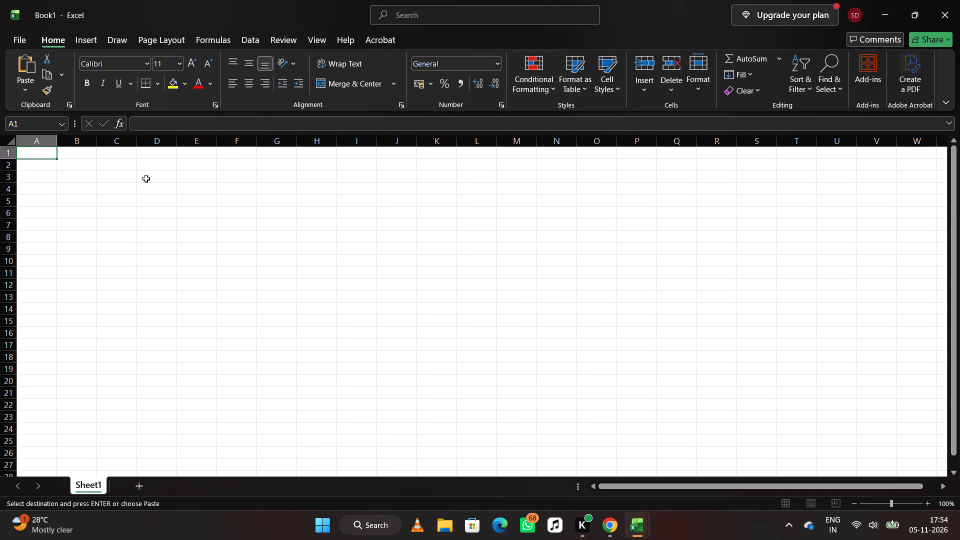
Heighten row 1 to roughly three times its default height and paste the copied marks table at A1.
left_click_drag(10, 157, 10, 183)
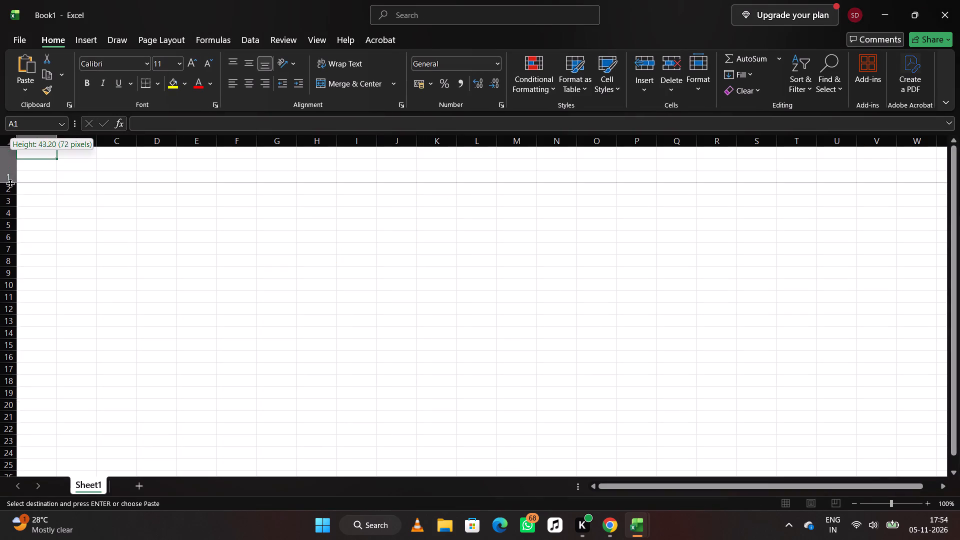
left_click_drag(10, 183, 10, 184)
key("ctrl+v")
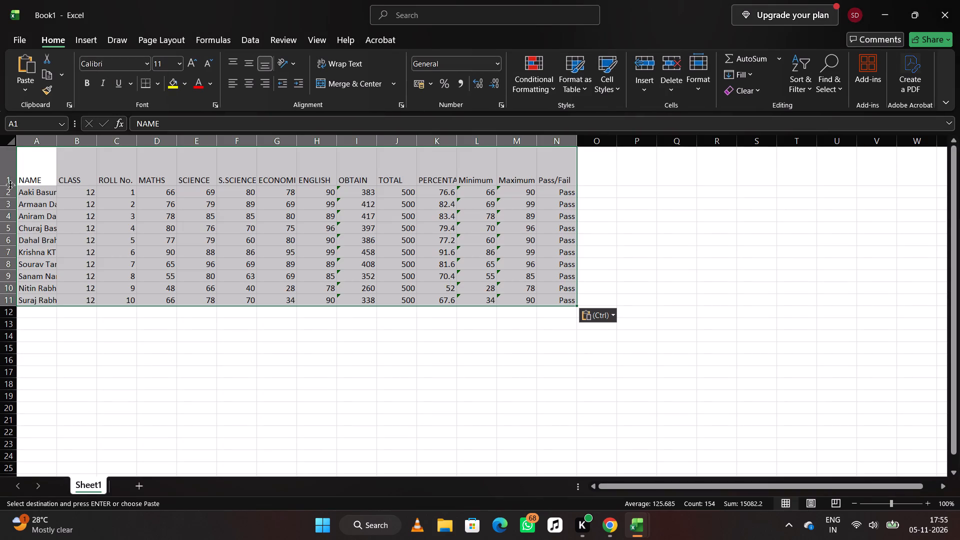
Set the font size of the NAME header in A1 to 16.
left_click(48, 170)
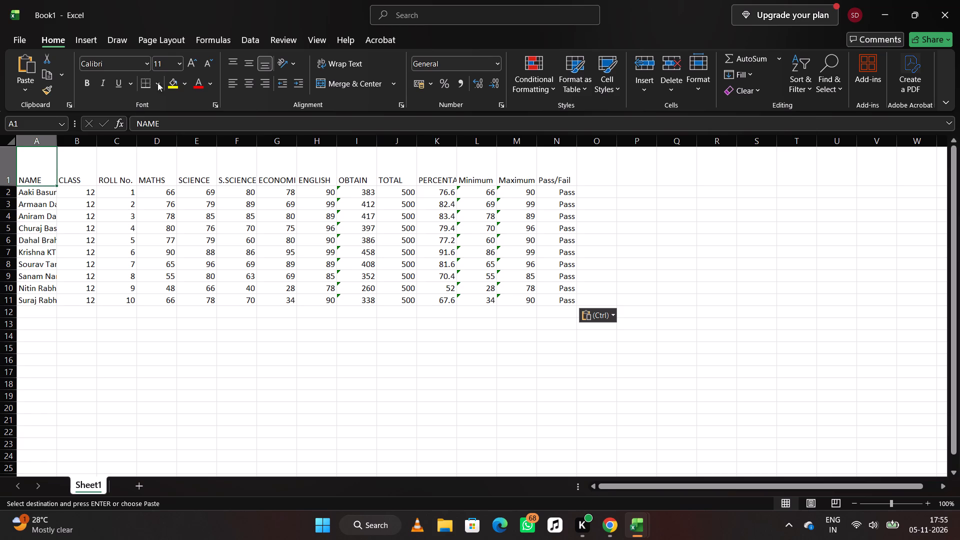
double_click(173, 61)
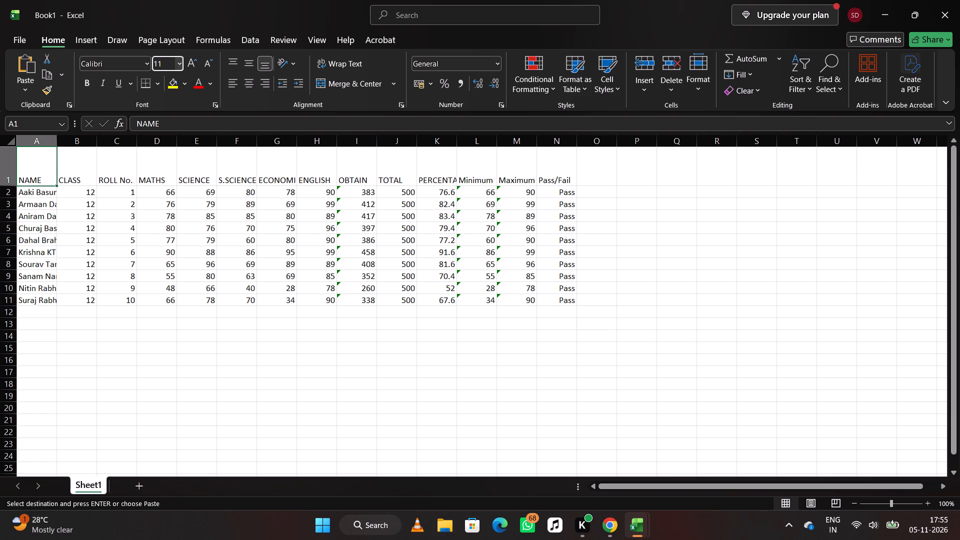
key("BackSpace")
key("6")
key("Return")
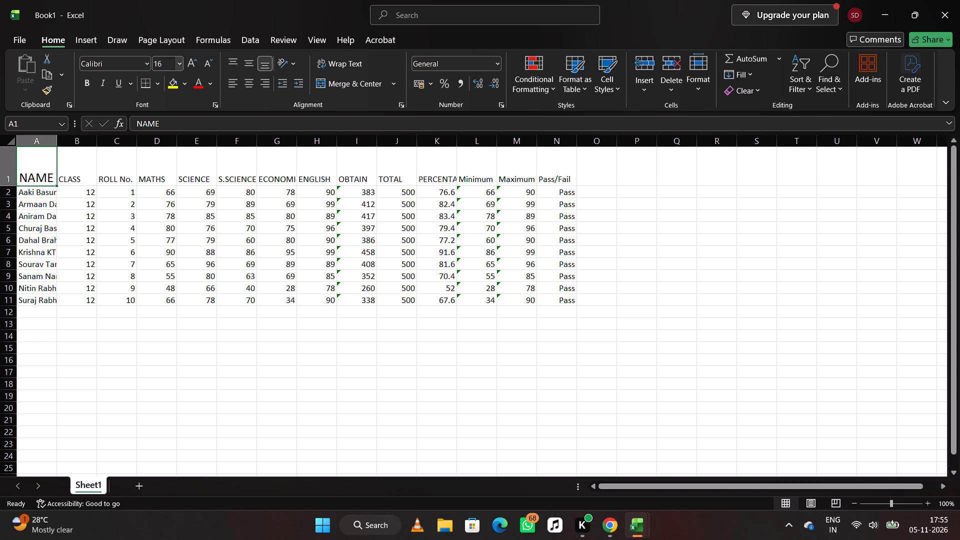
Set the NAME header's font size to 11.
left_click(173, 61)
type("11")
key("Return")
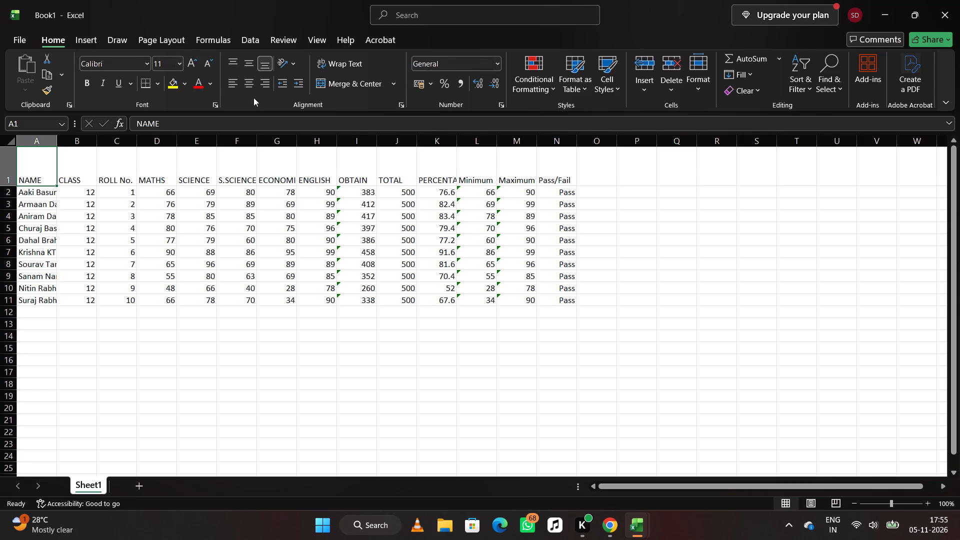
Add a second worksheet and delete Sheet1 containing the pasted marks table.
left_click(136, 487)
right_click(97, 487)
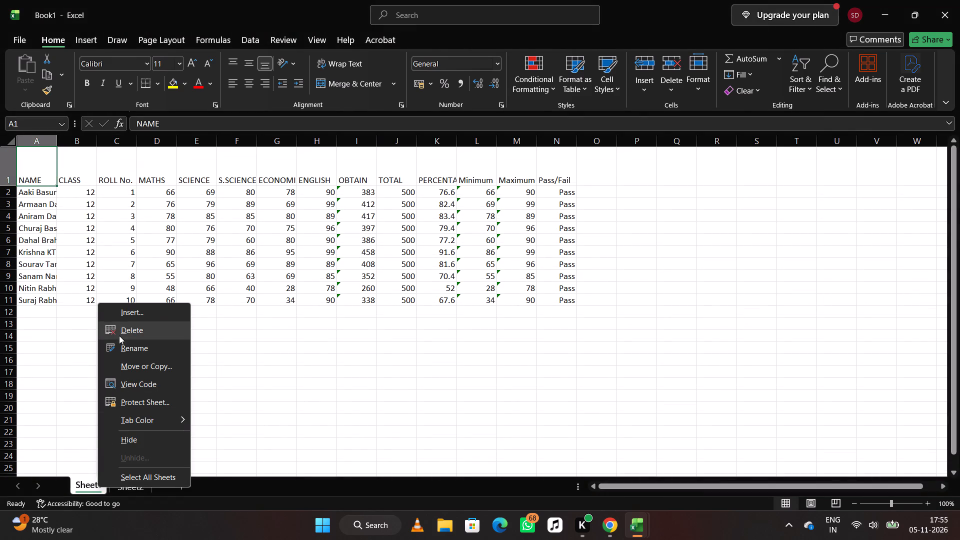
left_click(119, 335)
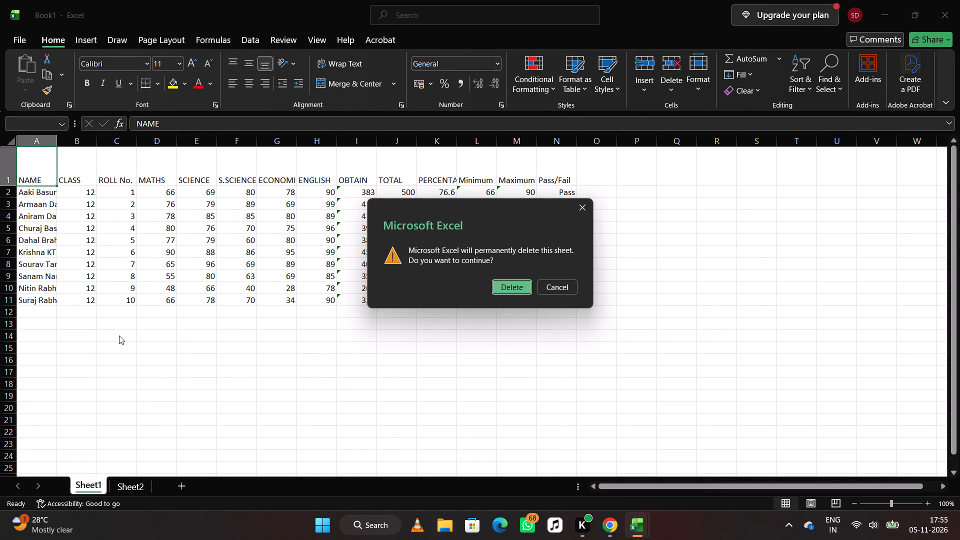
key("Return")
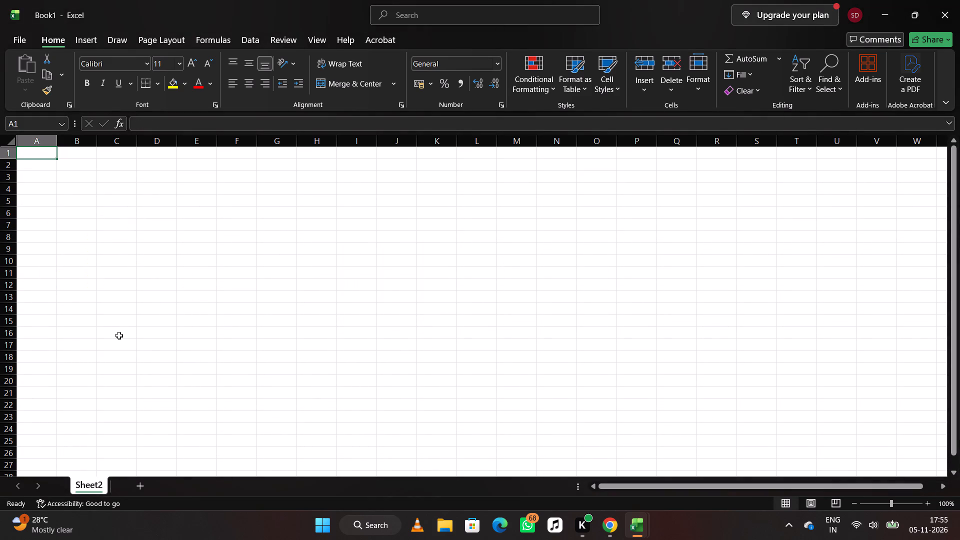
Create another new blank workbook.
left_click(18, 35)
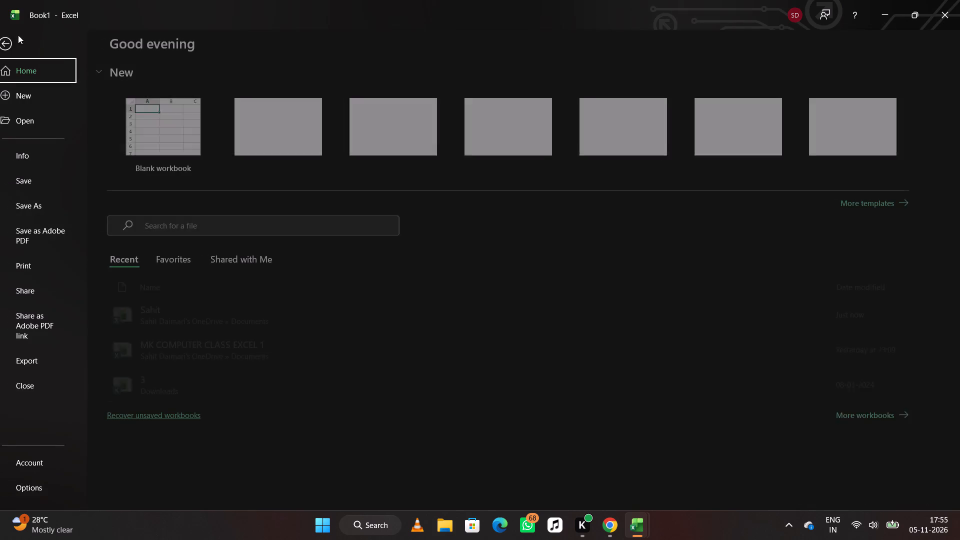
left_click(18, 85)
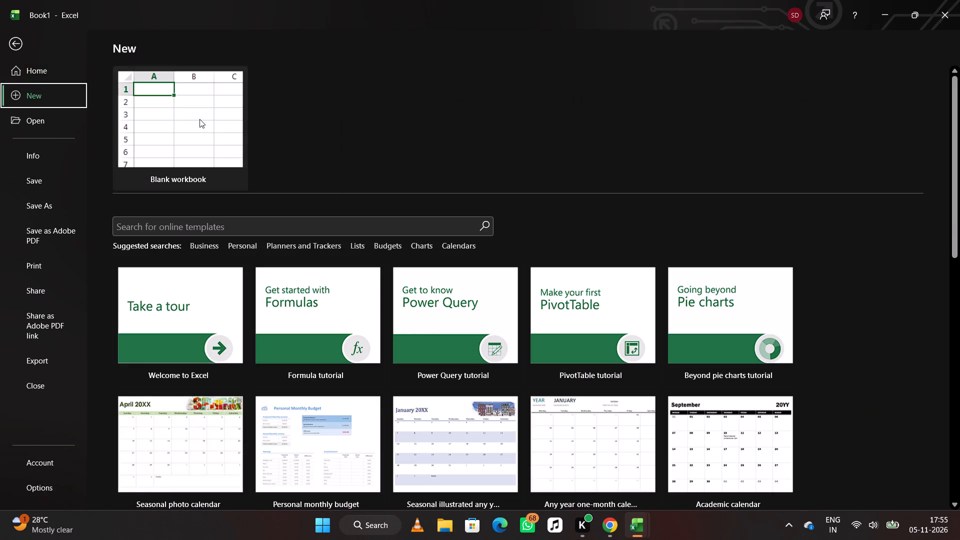
double_click(199, 119)
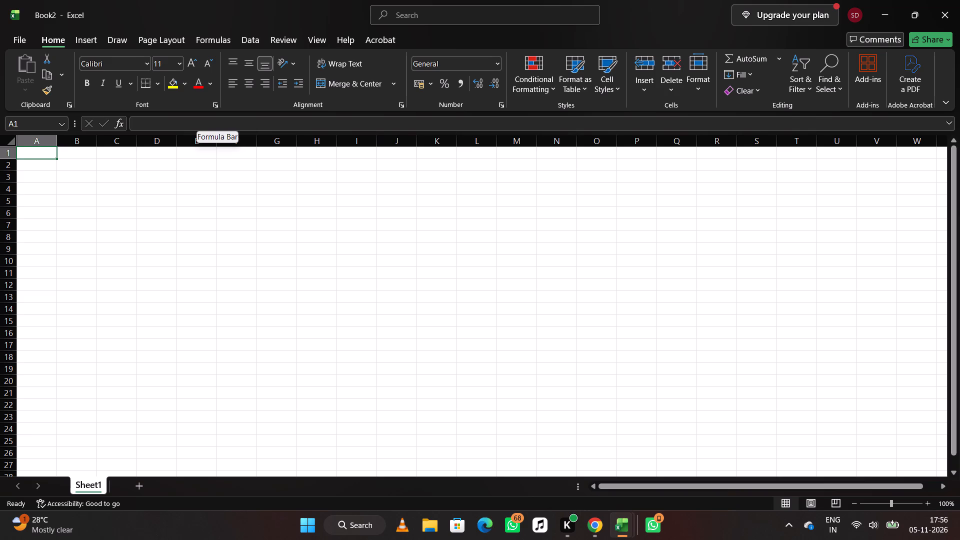
Enter the headers Emp ID in A2 and Employee Name in B2, and auto-fit column B's width to its text.
left_click(48, 169)
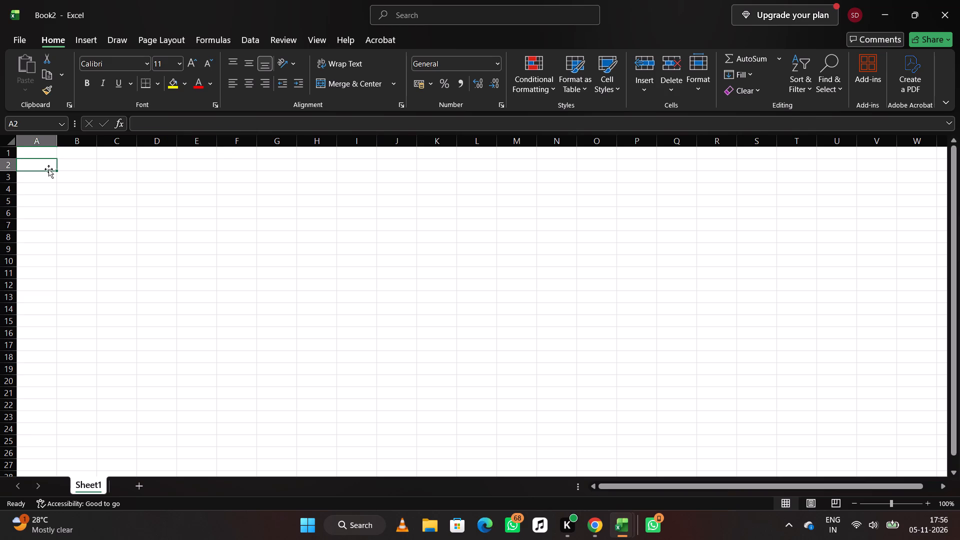
type("Emp")
key("space")
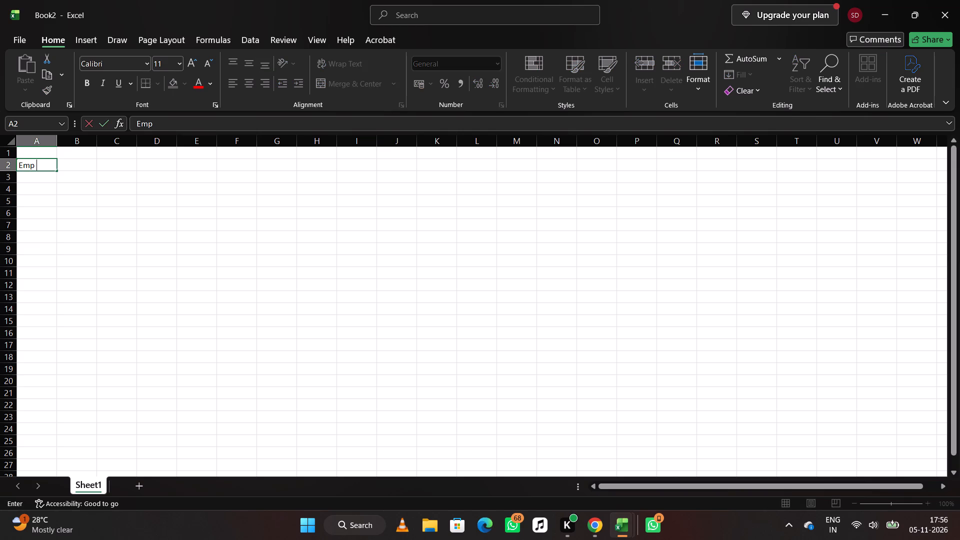
type("ID")
key("Right")
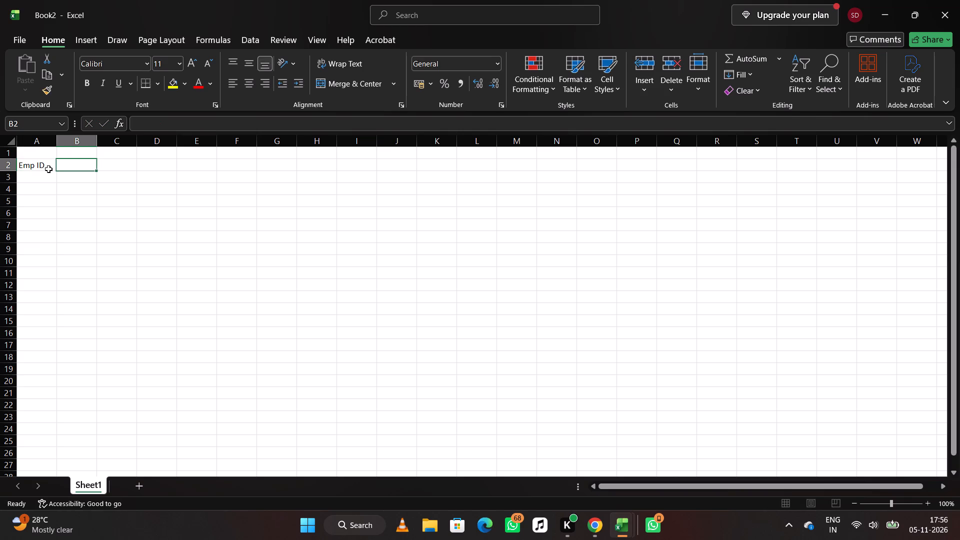
type("Employee")
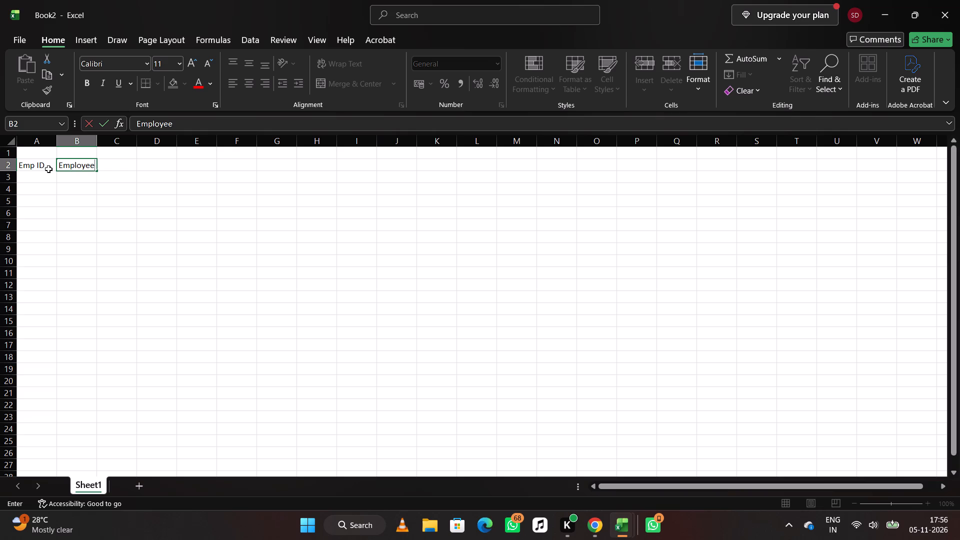
key("space")
type("NAme")
double_click(91, 136)
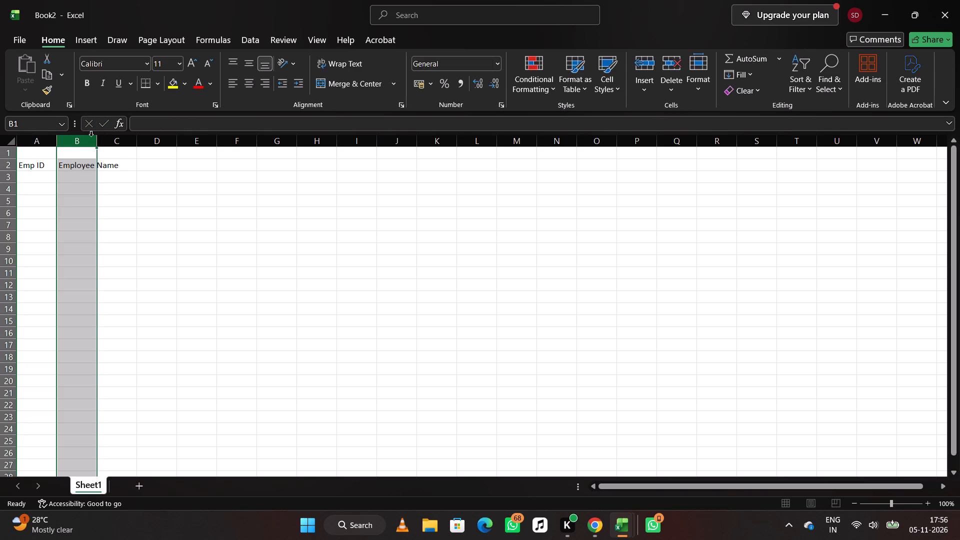
double_click(98, 141)
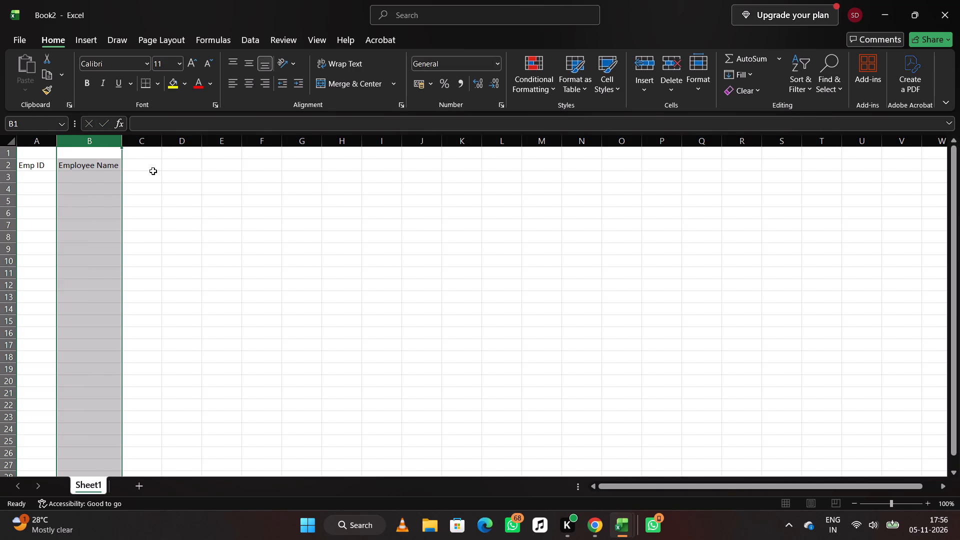
Enter the header Department in C2 and auto-fit column C's width to its text.
left_click(153, 171)
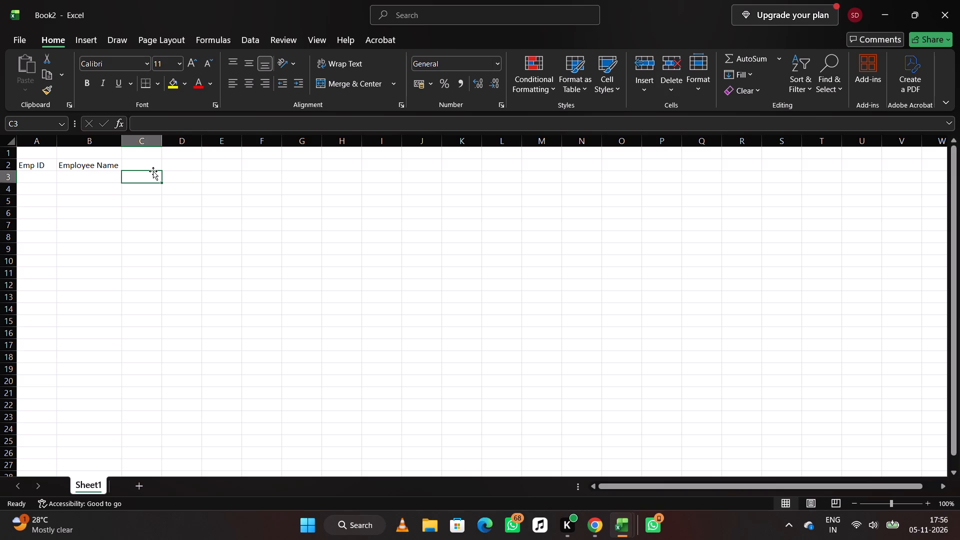
left_click(146, 166)
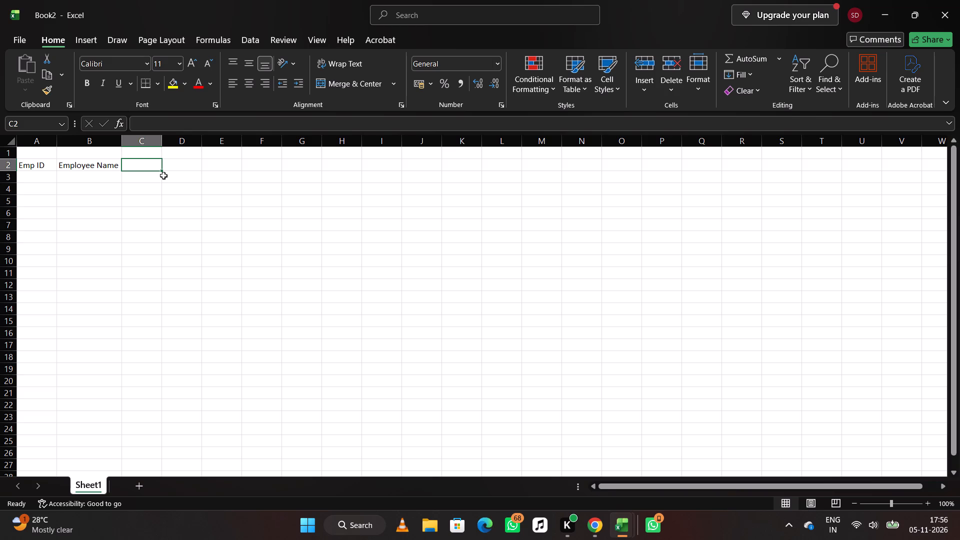
type("de")
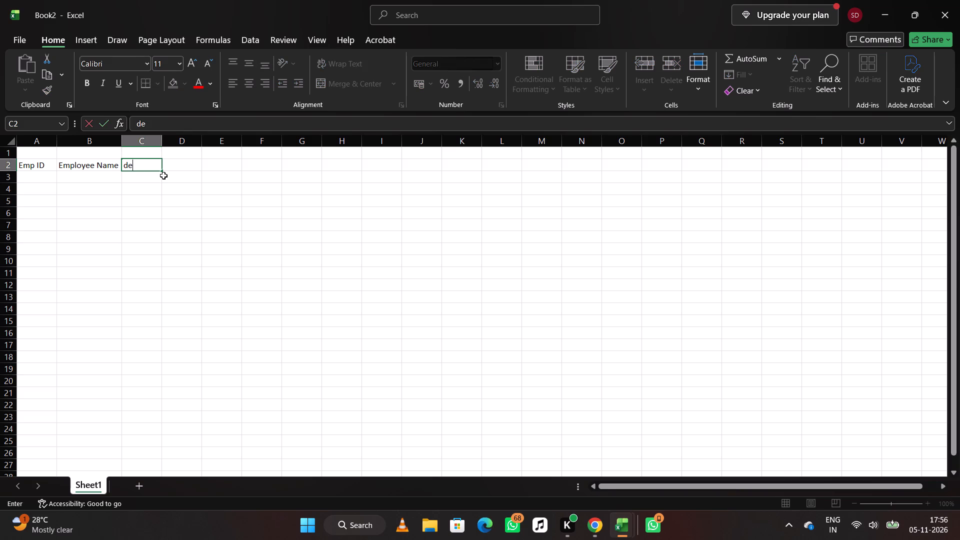
key("BackSpace")
key("BackSpace")
type("de")
key("BackSpace")
key("BackSpace")
key("shift+d")
type("epa")
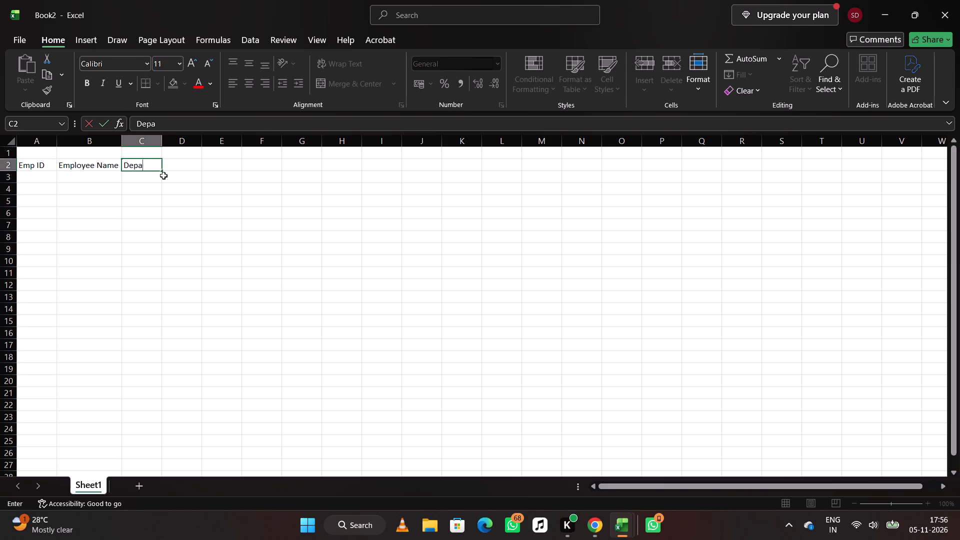
type("rtment")
double_click(158, 142)
Enter the headers Gender, Age and Basic in cells D2 to F2.
left_click(181, 165)
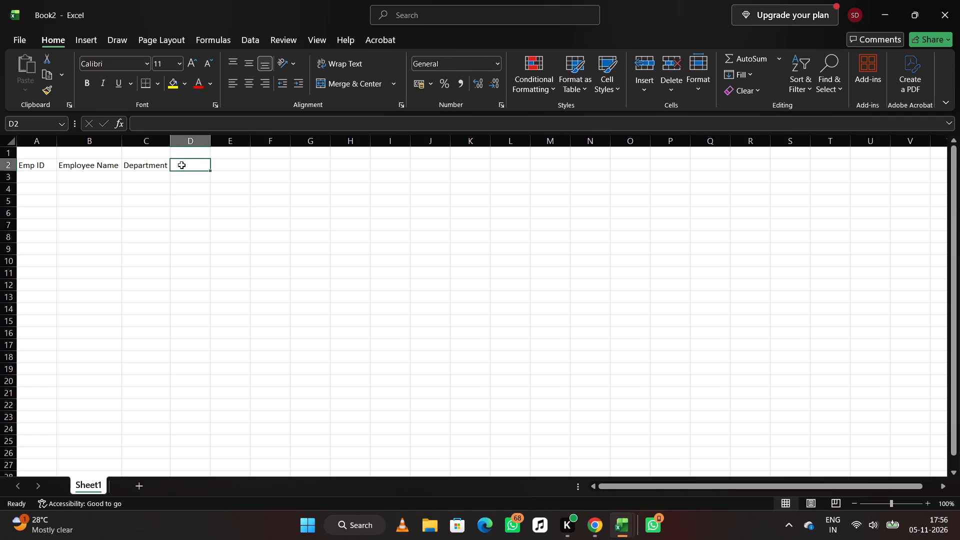
type("Gender")
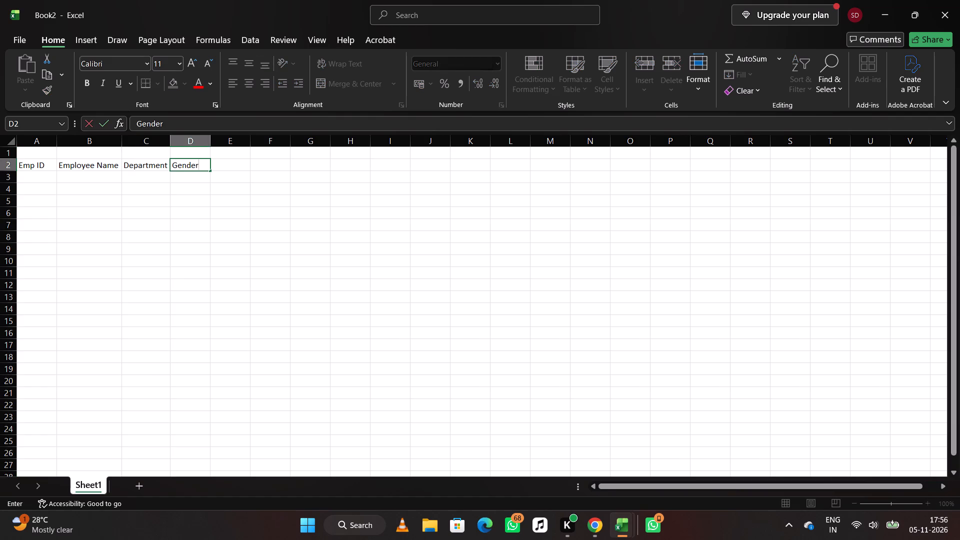
key("Right")
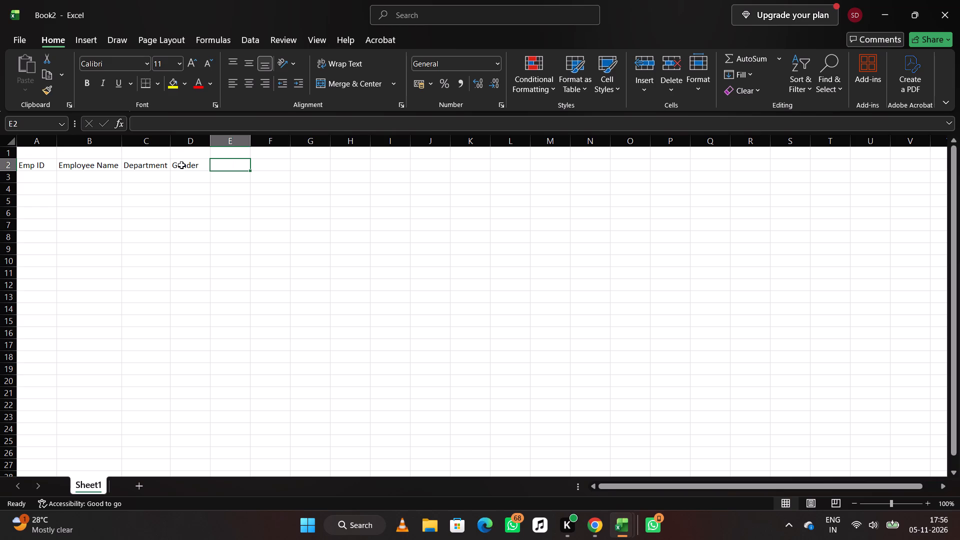
type("Age")
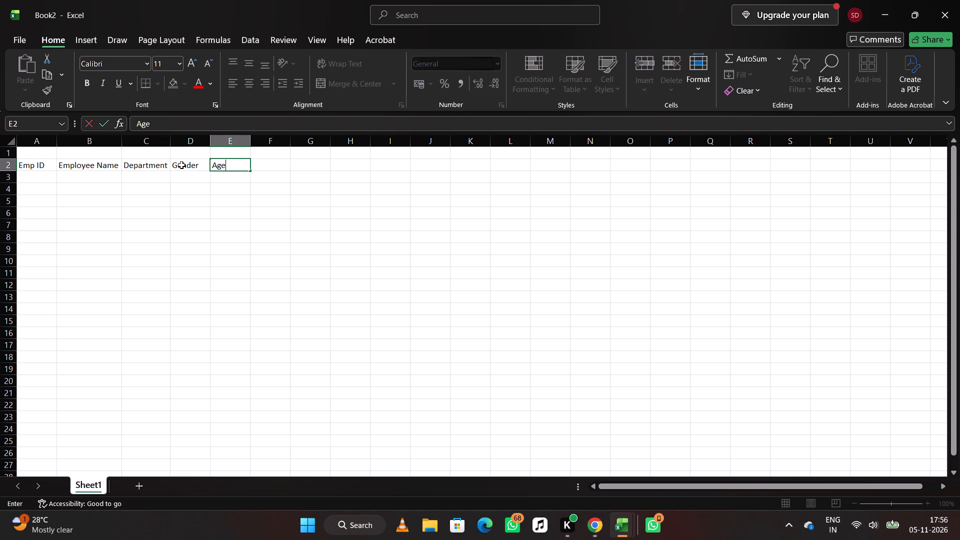
key("Right")
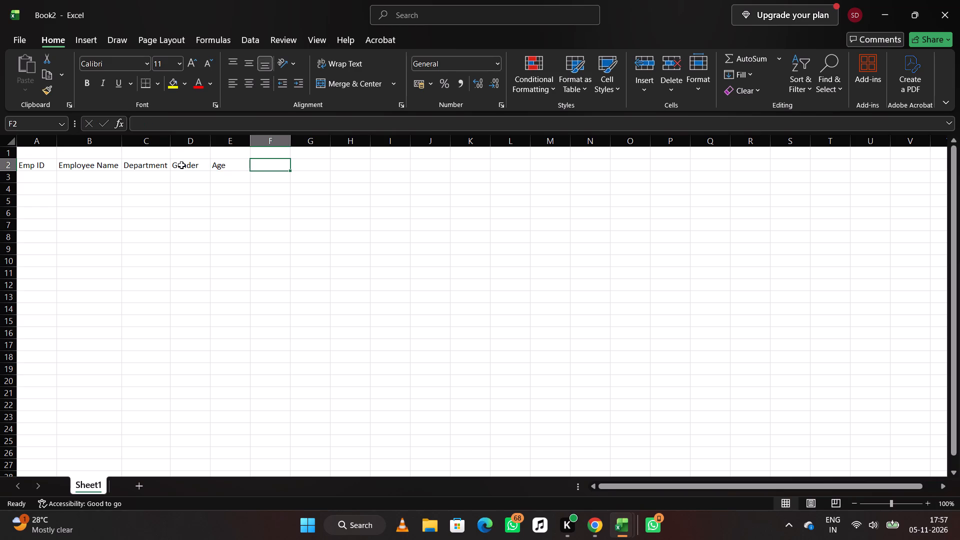
type("Base")
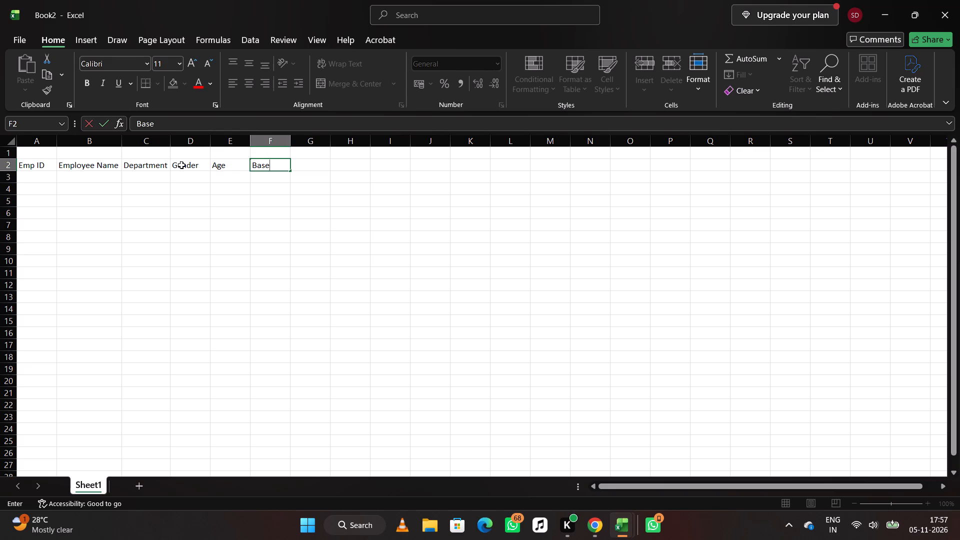
key("BackSpace")
type("ic")
key("Right")
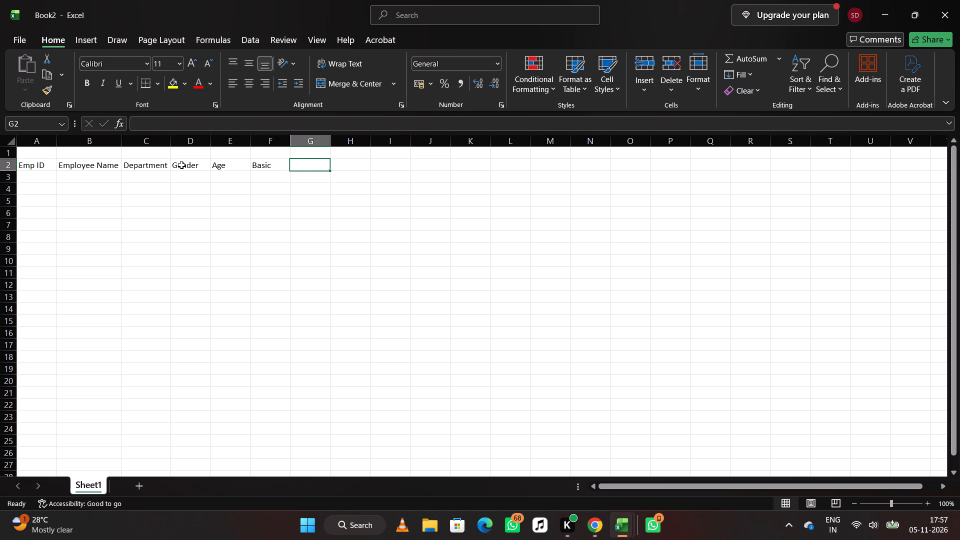
Enter the salary allowance headers DA, Ta and HRA in cells G2 to I2.
type("DA")
key("Right")
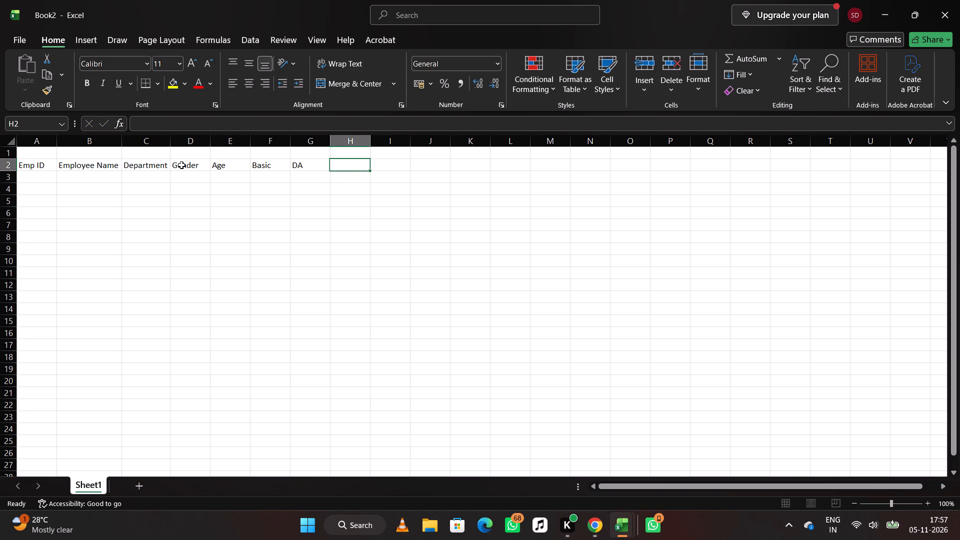
type("Ta")
key("Right")
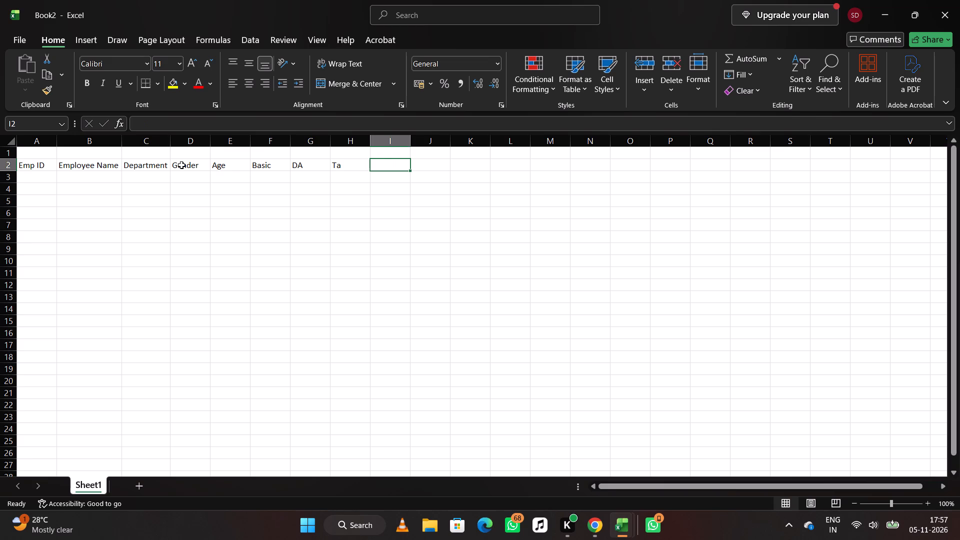
type("Hr")
key("BackSpace")
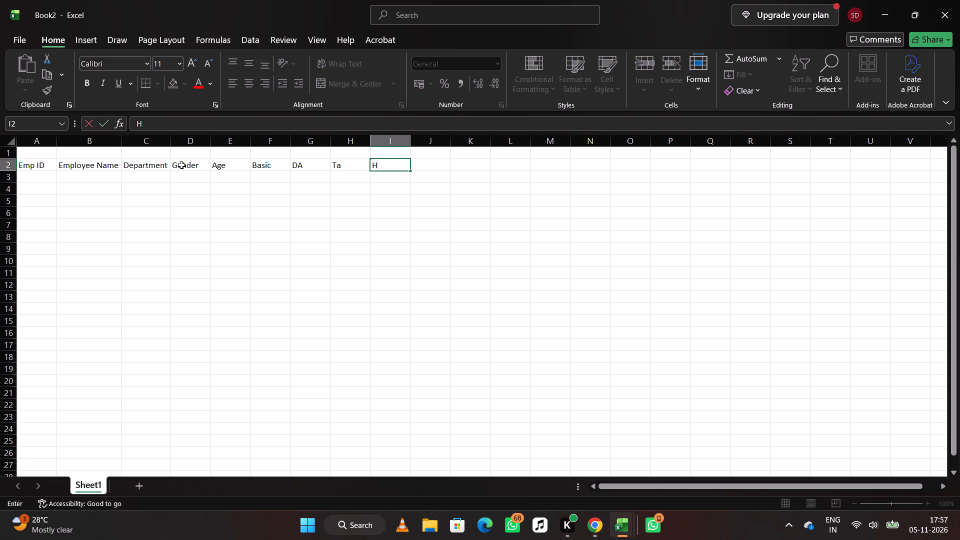
type("RA")
key("Right")
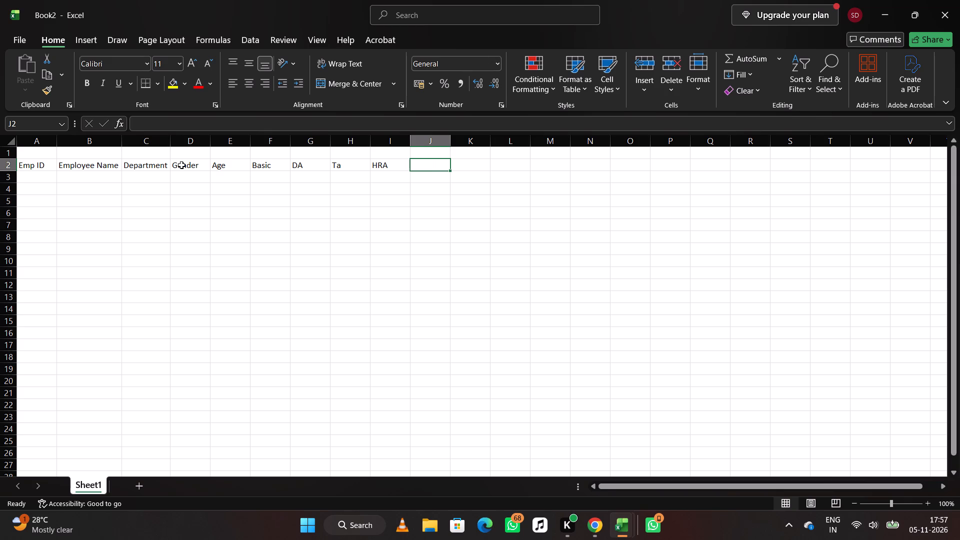
Enter the headers PF, GS and TAX in cells J2 to L2.
type("PF")
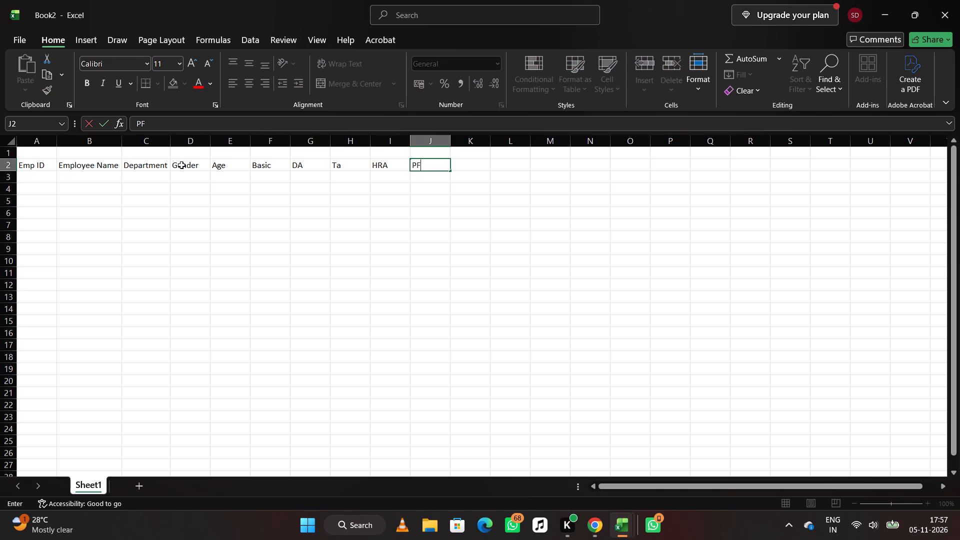
key("Right")
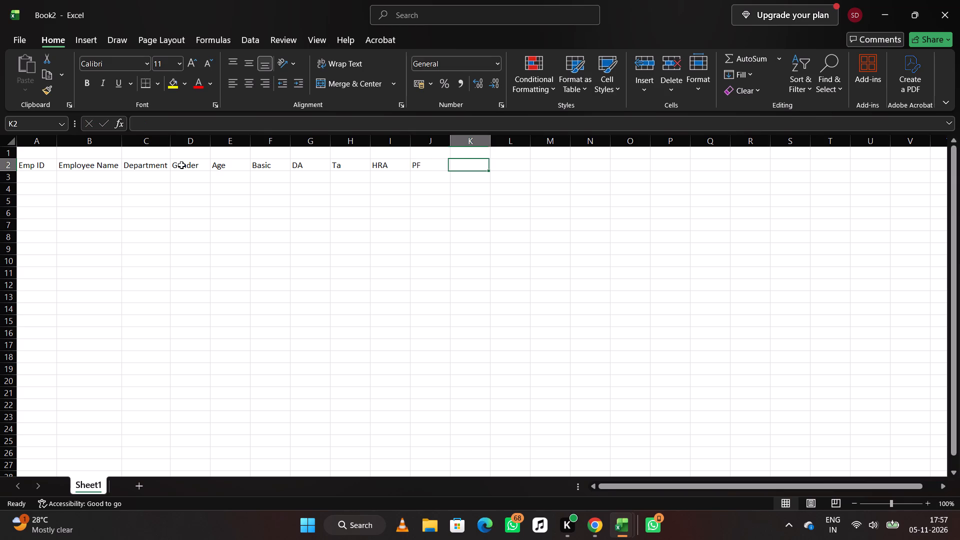
type("GS")
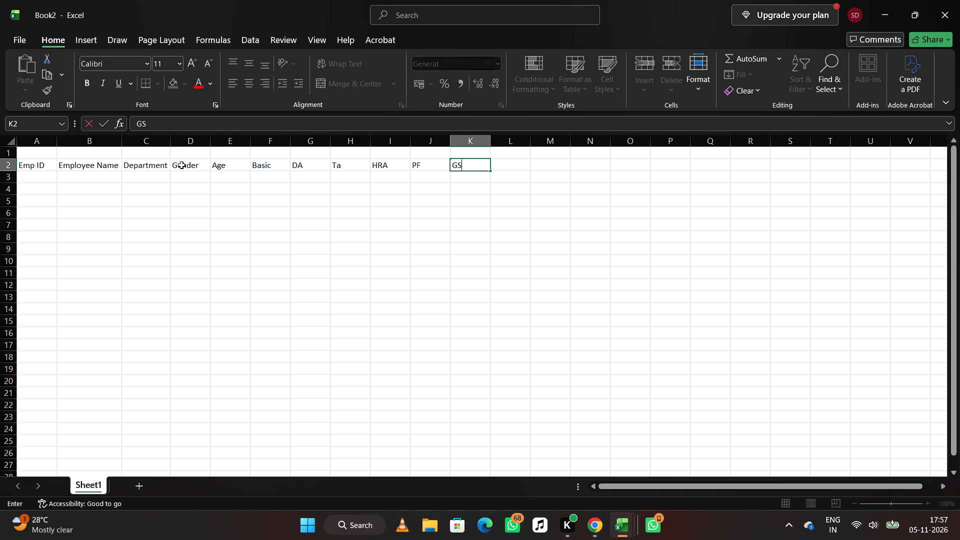
key("Right")
type("TA")
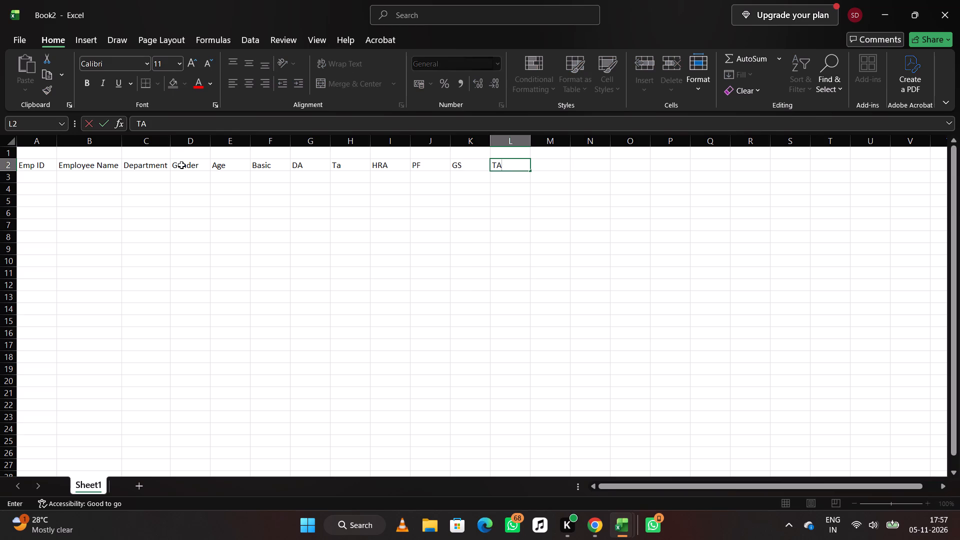
key("shift+x")
key("Right")
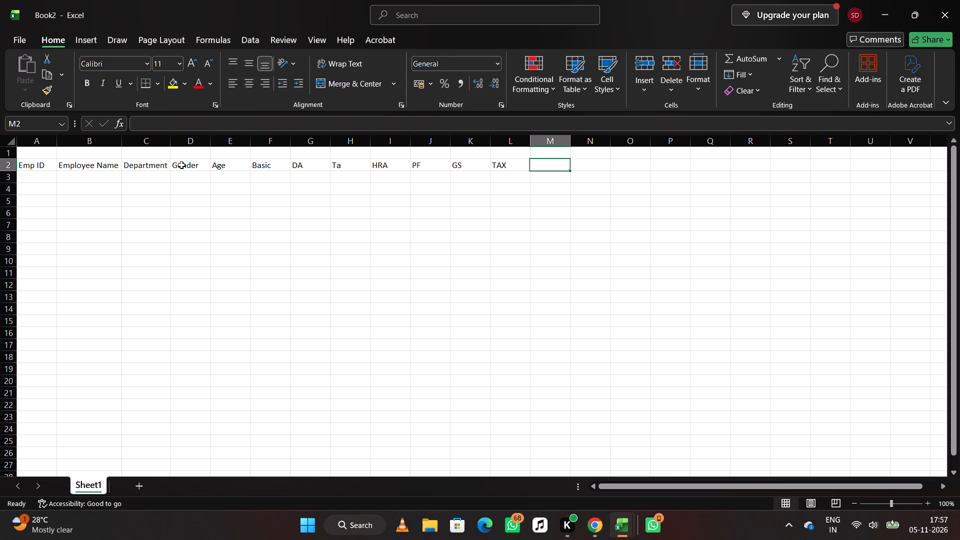
Enter the headers NS in M2 and Attendence in N2, and auto-fit column N's width to its text.
type("NS")
key("Right")
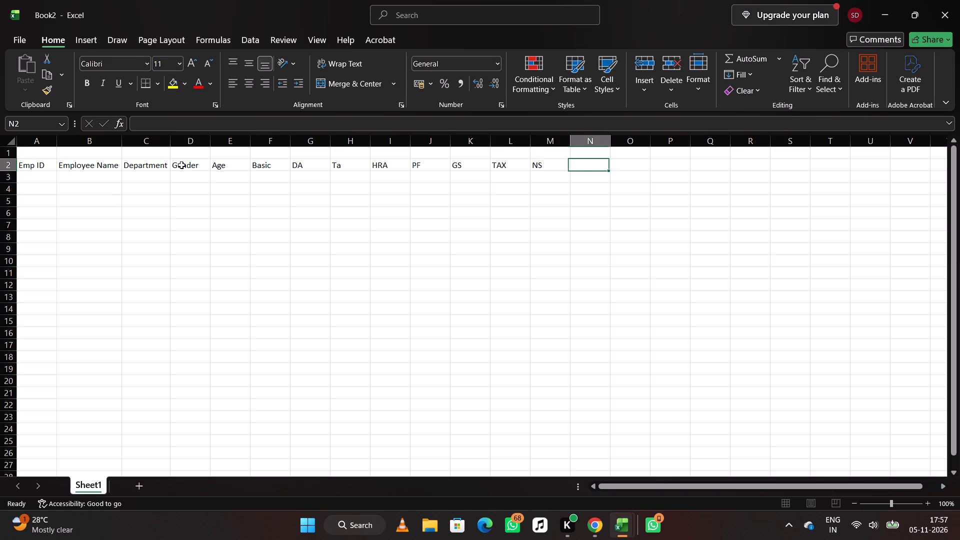
type("Attendence")
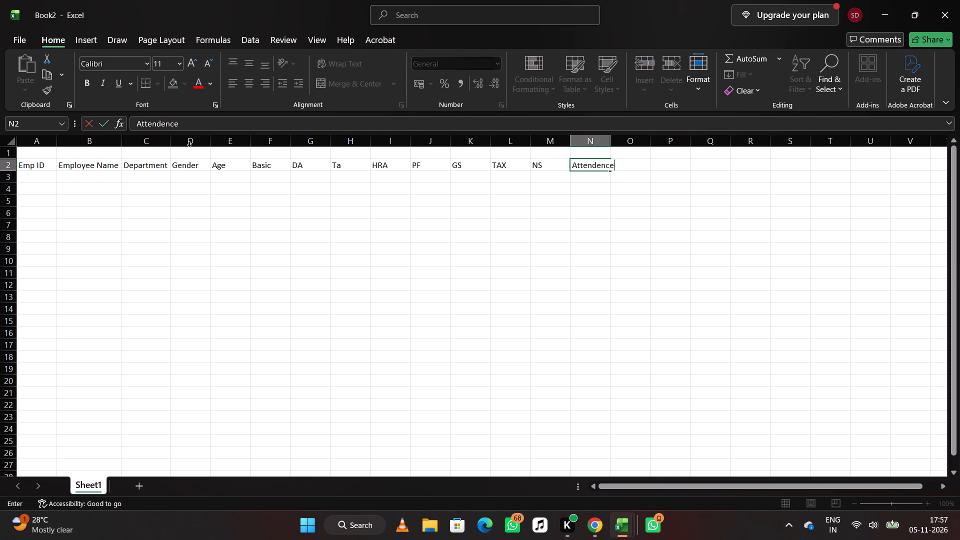
double_click(602, 142)
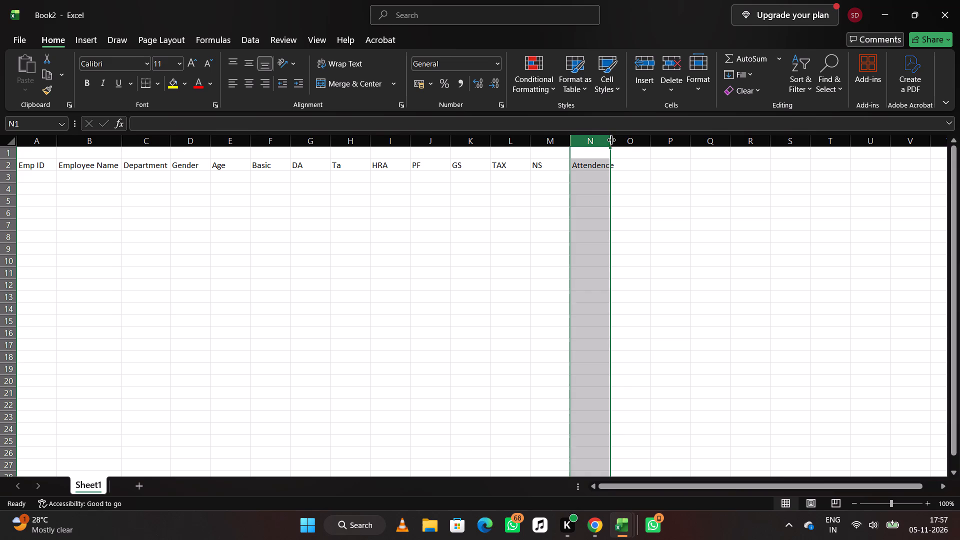
left_click(611, 140)
left_click(605, 140)
double_click(607, 140)
left_click(627, 165)
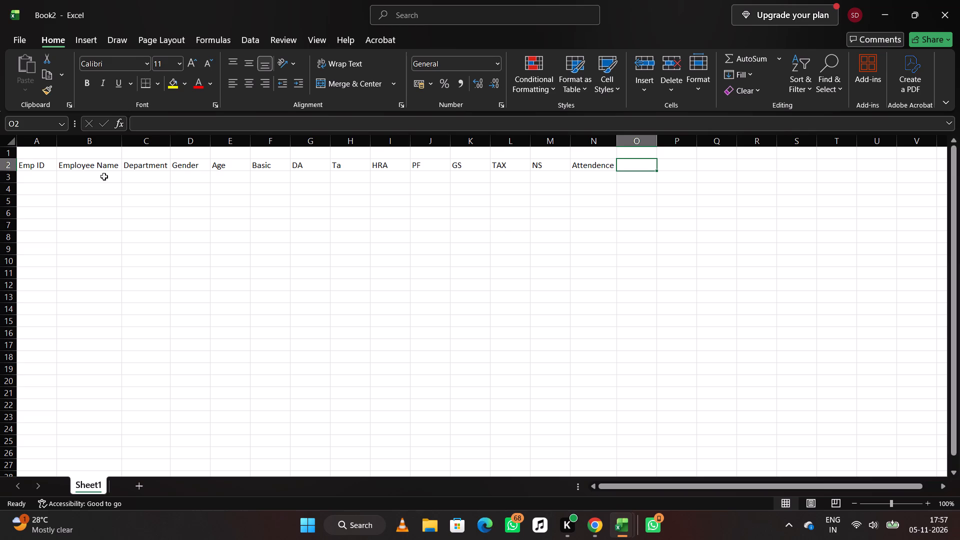
left_click(50, 176)
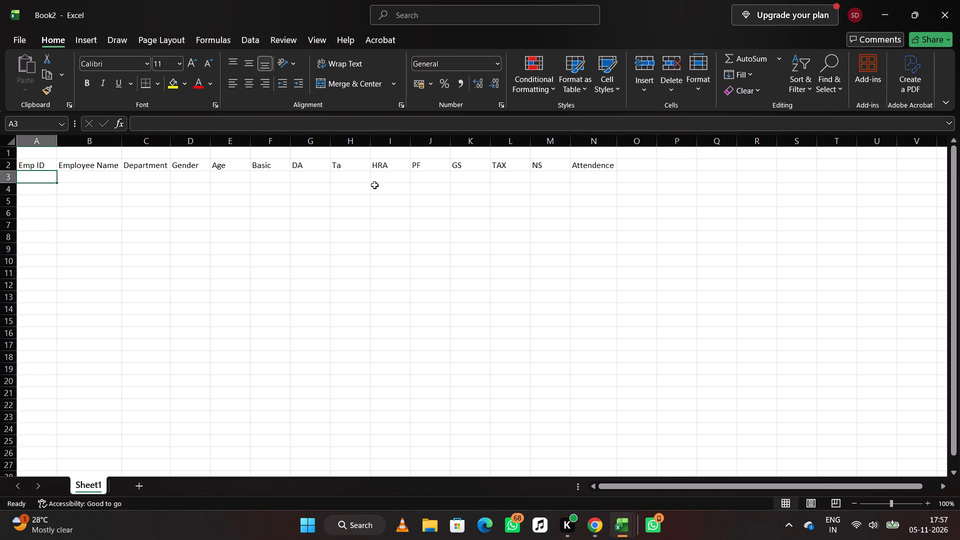
Enter the deduction rates in row 1: 2% above TAX in L1 and 5% above PF in J1.
left_click(511, 151)
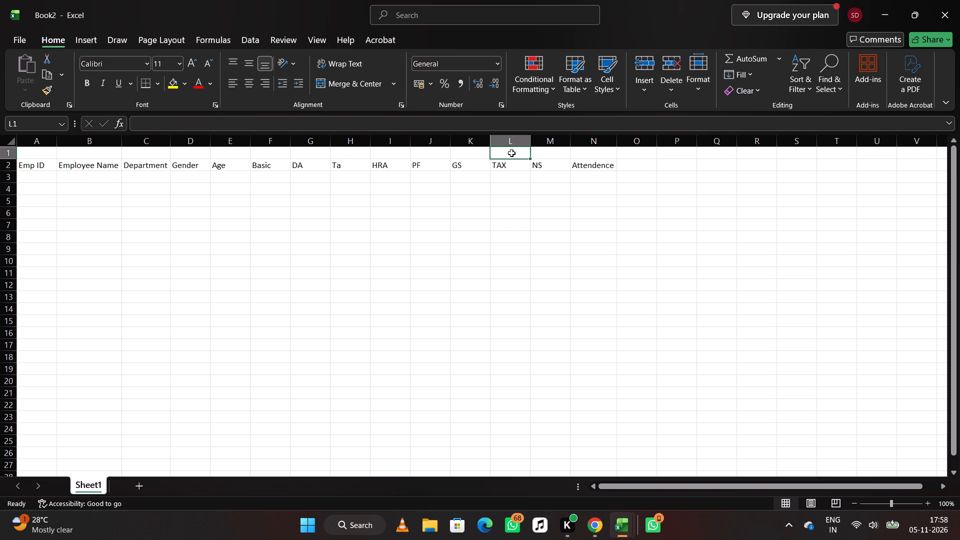
key("2")
key("shift+percent")
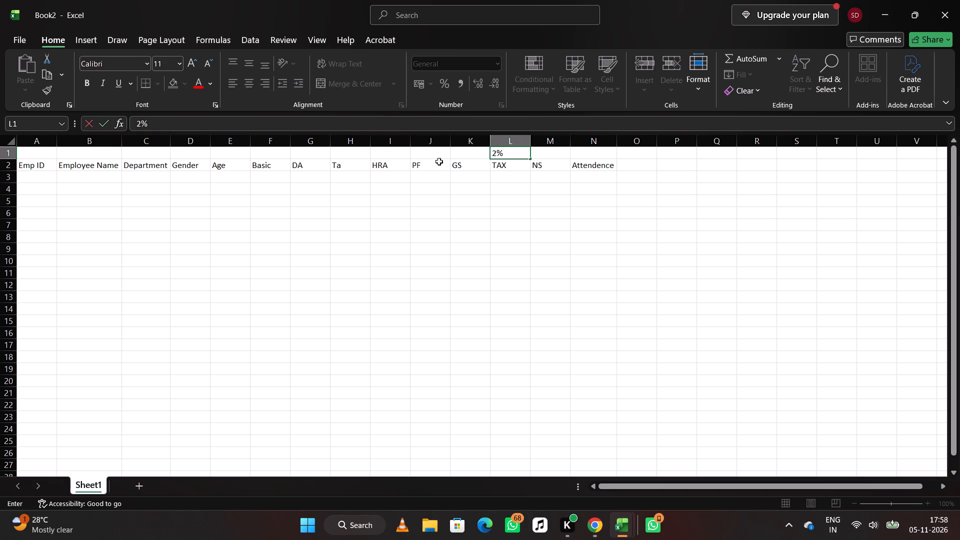
left_click(423, 156)
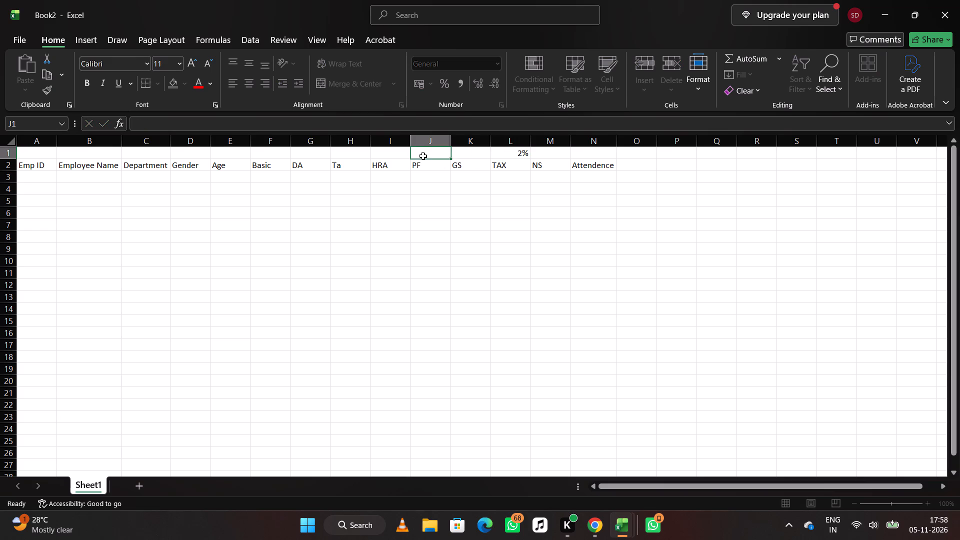
type("5%")
key("Left")
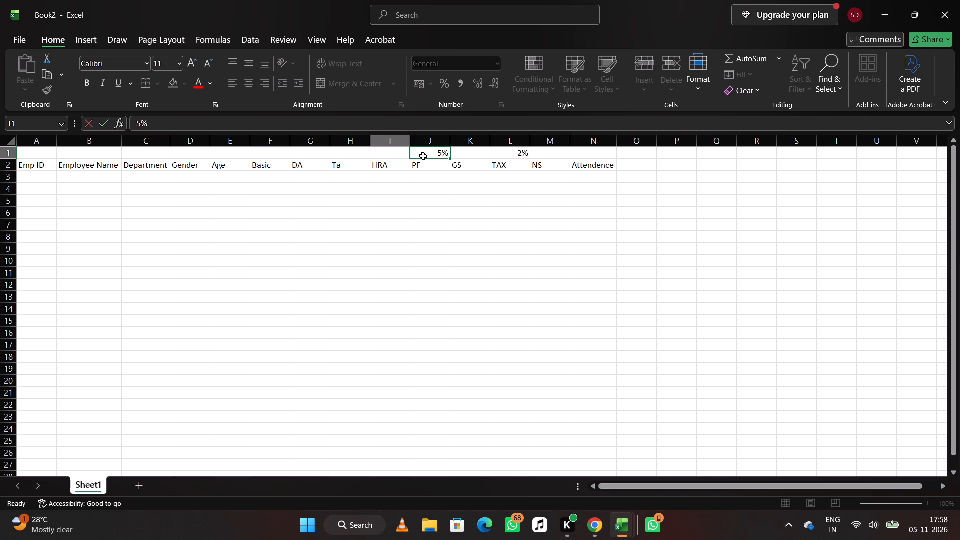
Enter the allowance values in row 1: 3000 above HRA in I1, 2000 above Ta in H1 and 12% above DA in G1.
type("3000")
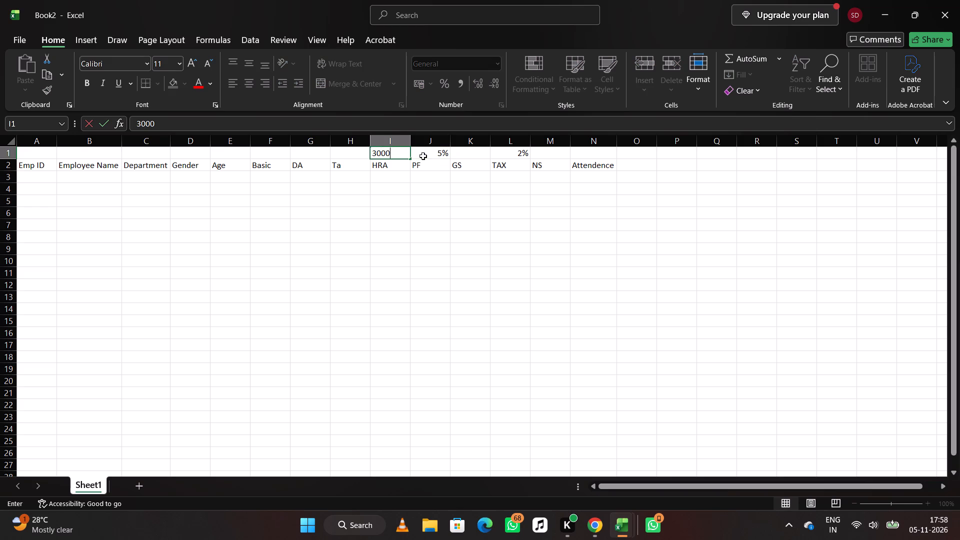
key("Left")
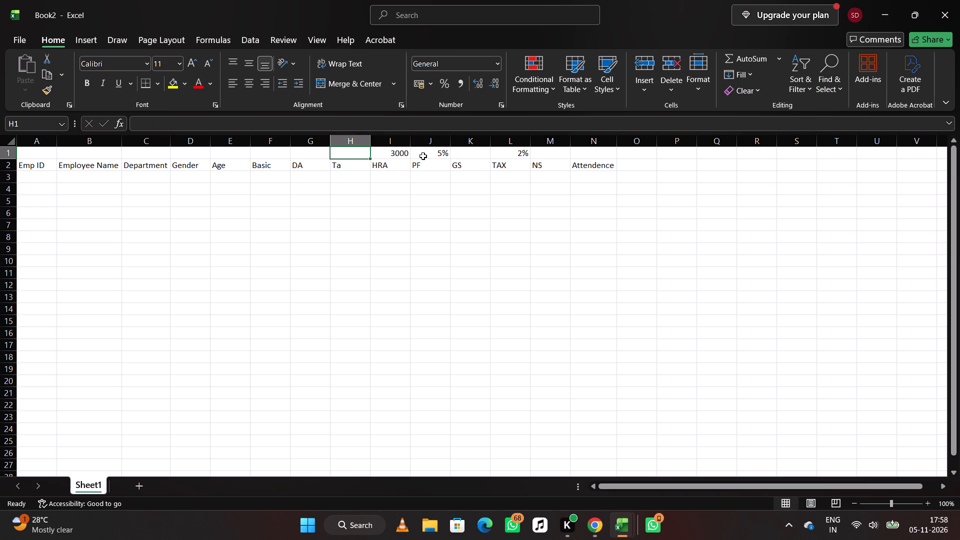
type("2000")
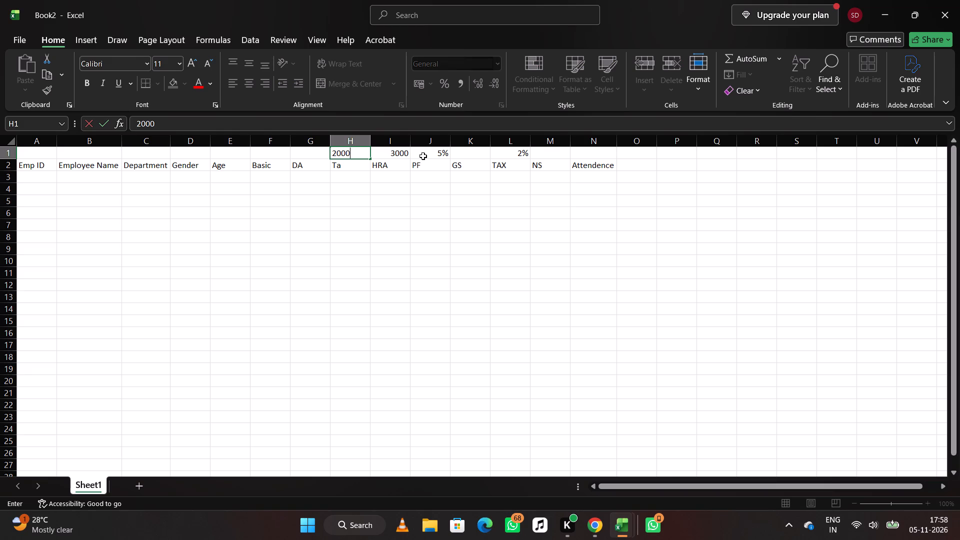
key("Left")
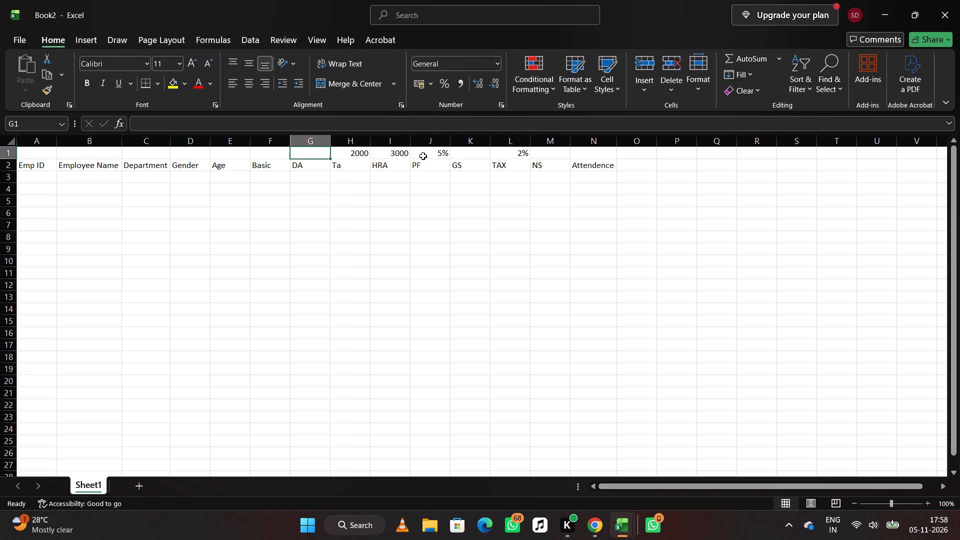
type("12")
key("shift+percent")
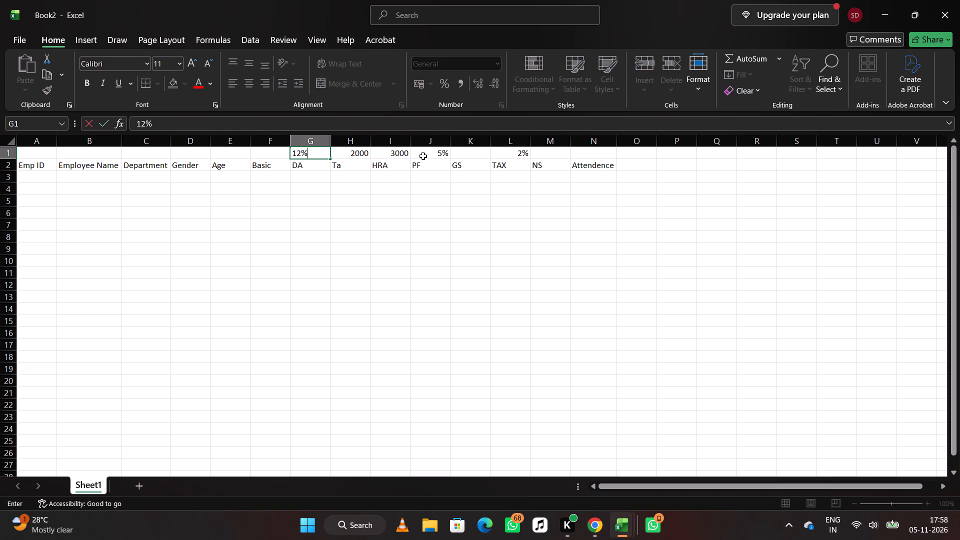
key("Right")
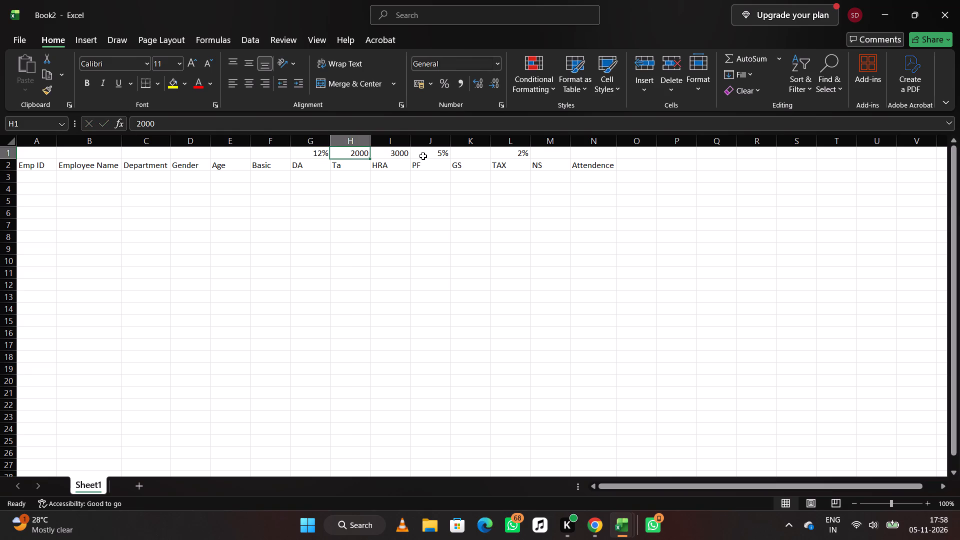
Change the header in H2 to TA in capital letters.
key("Down")
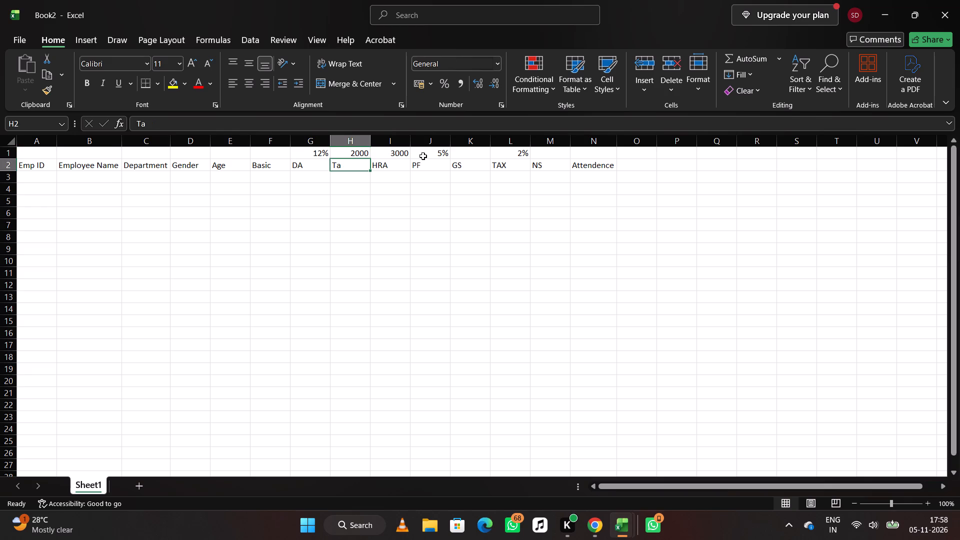
type("TA")
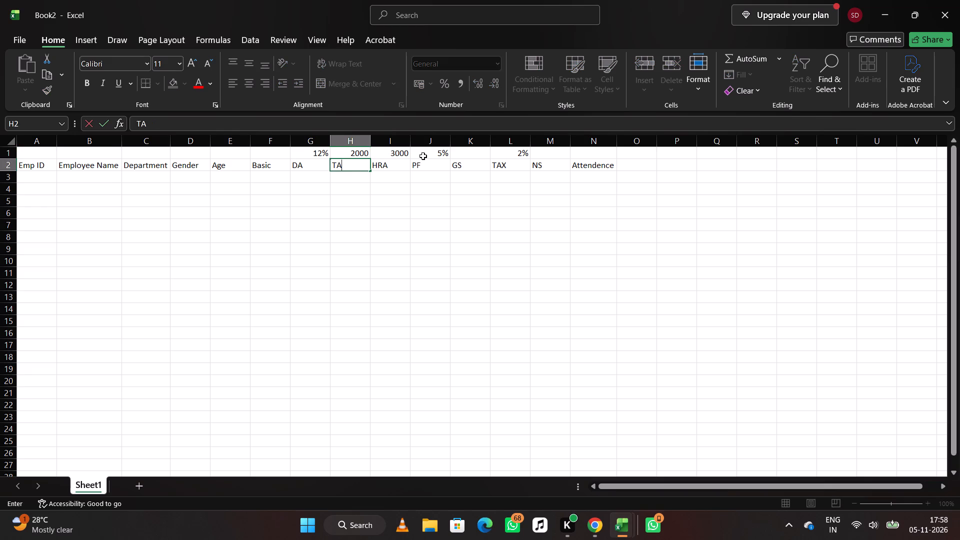
Enter the employee ID E001 in A3 and fill the series down to E015 in A17.
left_click(37, 179)
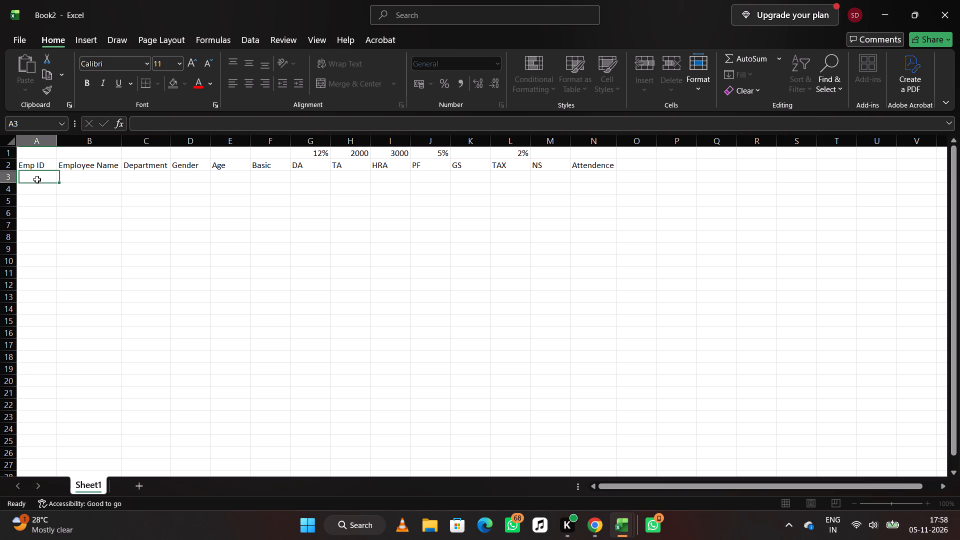
key("shift+e")
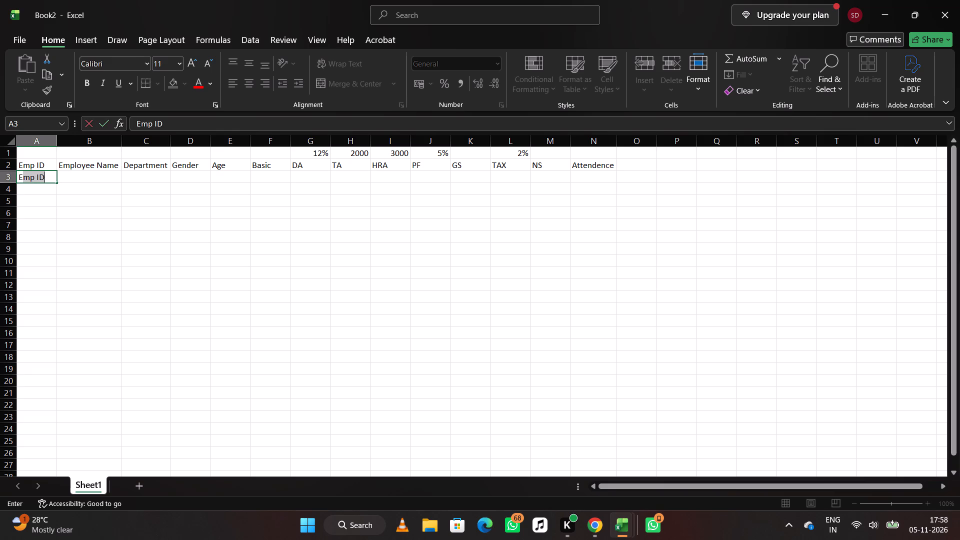
type("001")
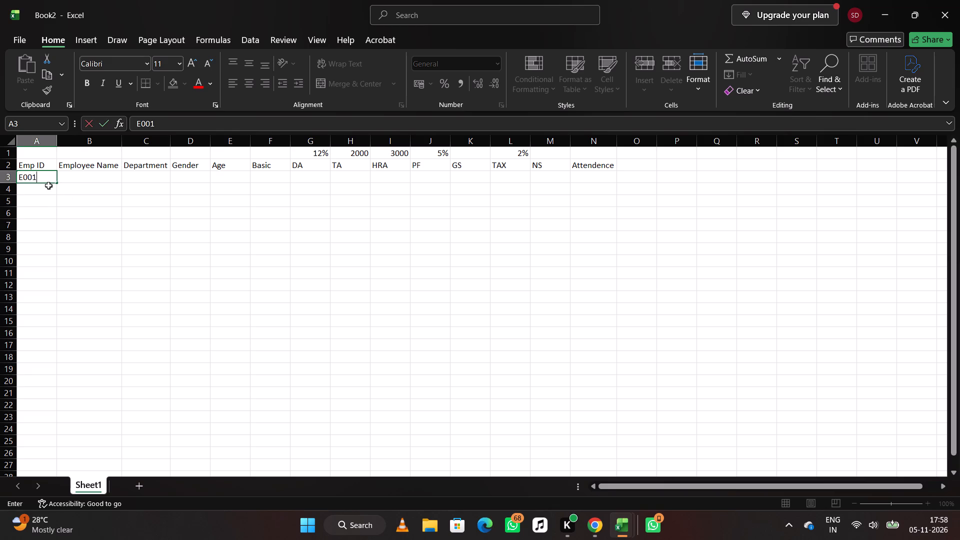
left_click_drag(55, 182, 49, 244)
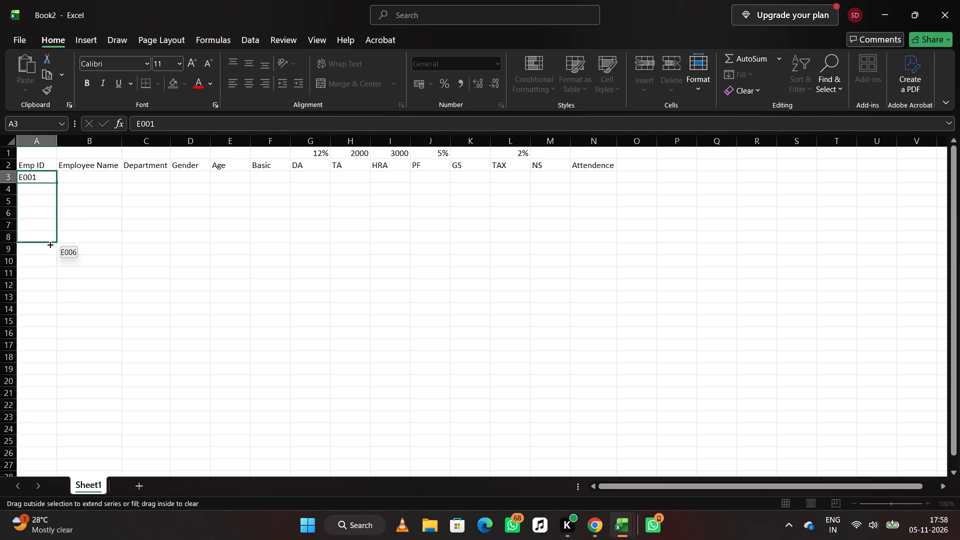
left_click_drag(49, 244, 45, 306)
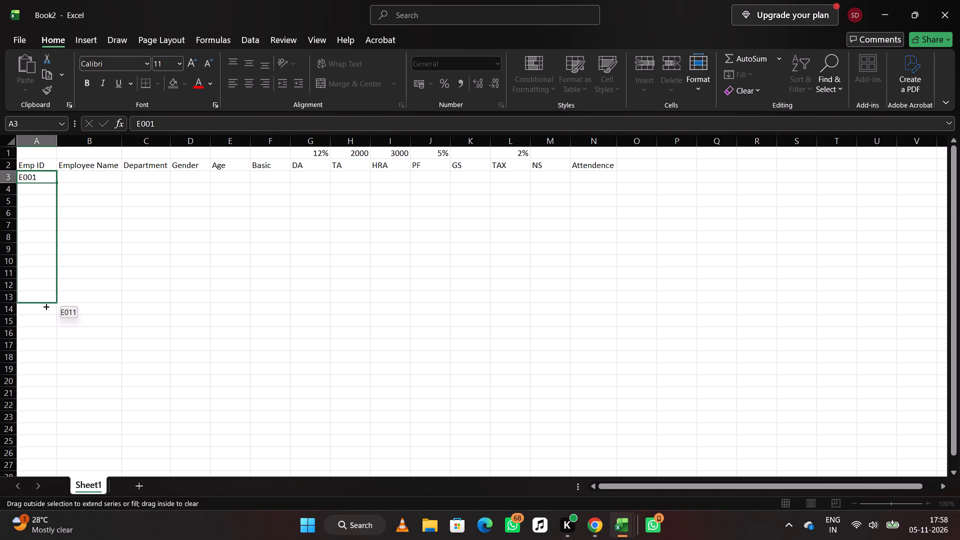
left_click_drag(45, 306, 39, 347)
left_click_drag(39, 347, 39, 348)
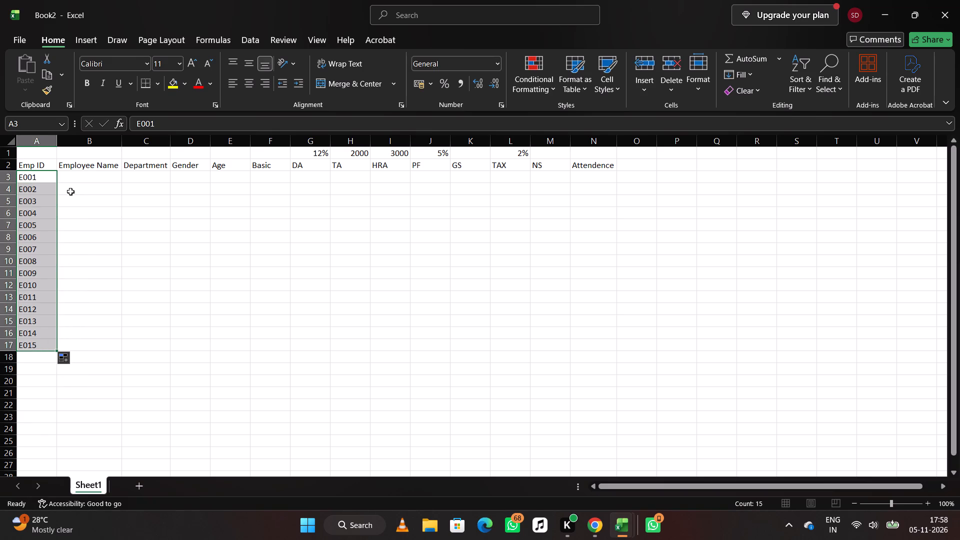
Enter the employees' full names for E001 and E002 in cells B3 and B4.
left_click(69, 180)
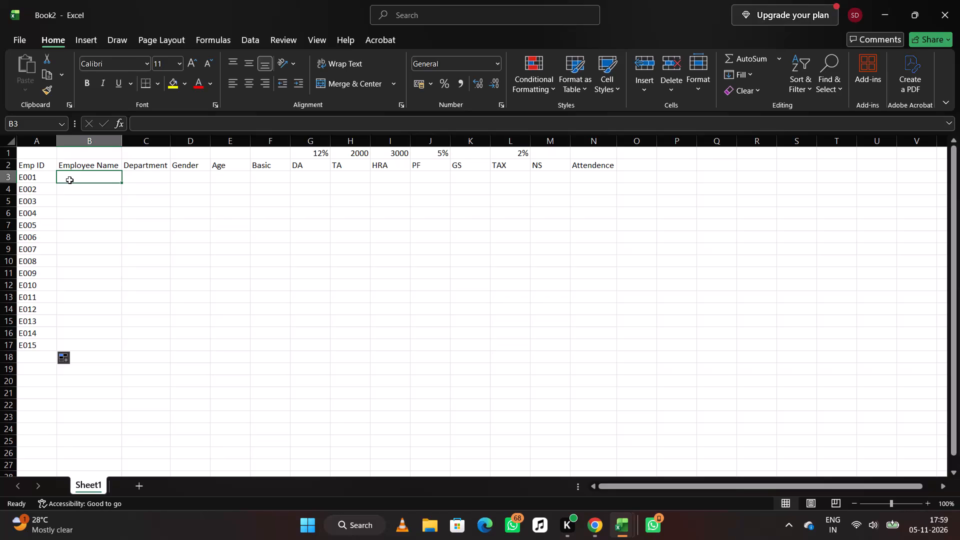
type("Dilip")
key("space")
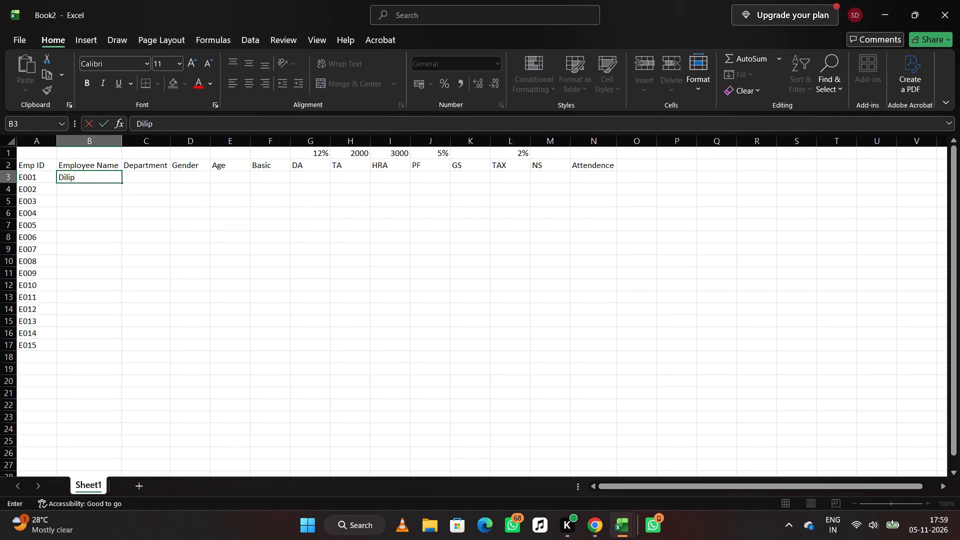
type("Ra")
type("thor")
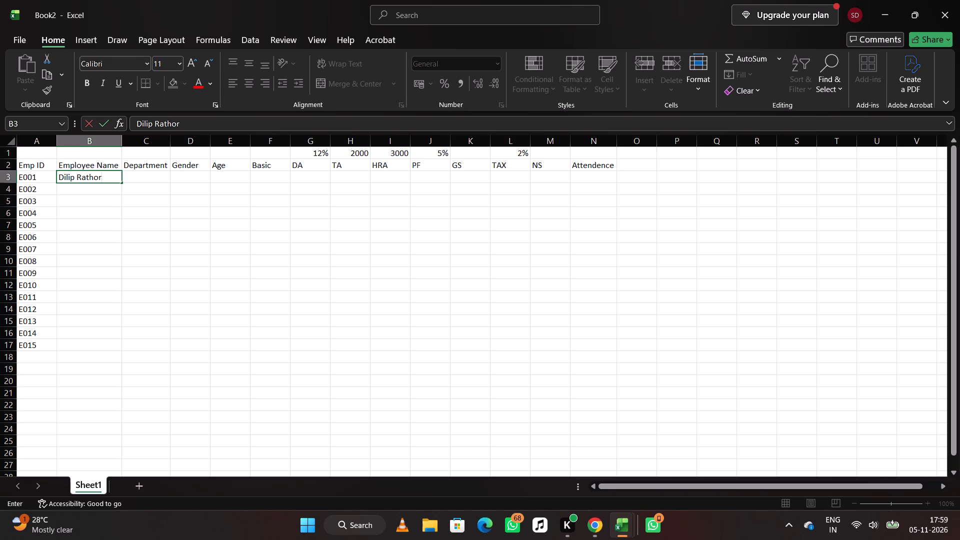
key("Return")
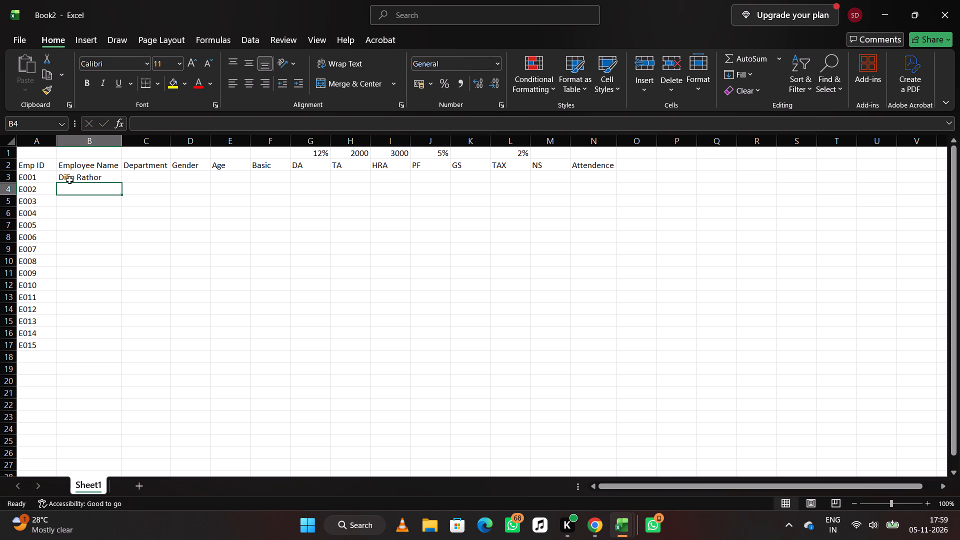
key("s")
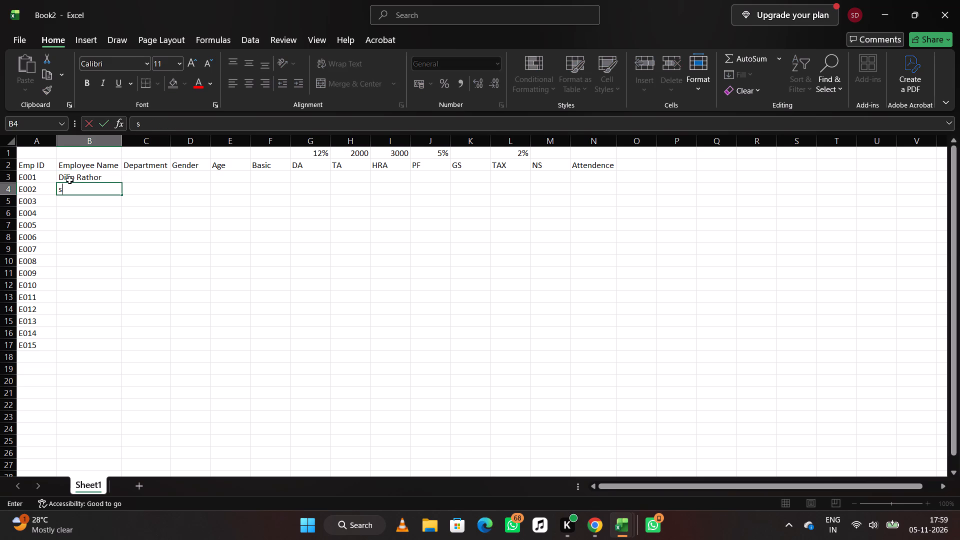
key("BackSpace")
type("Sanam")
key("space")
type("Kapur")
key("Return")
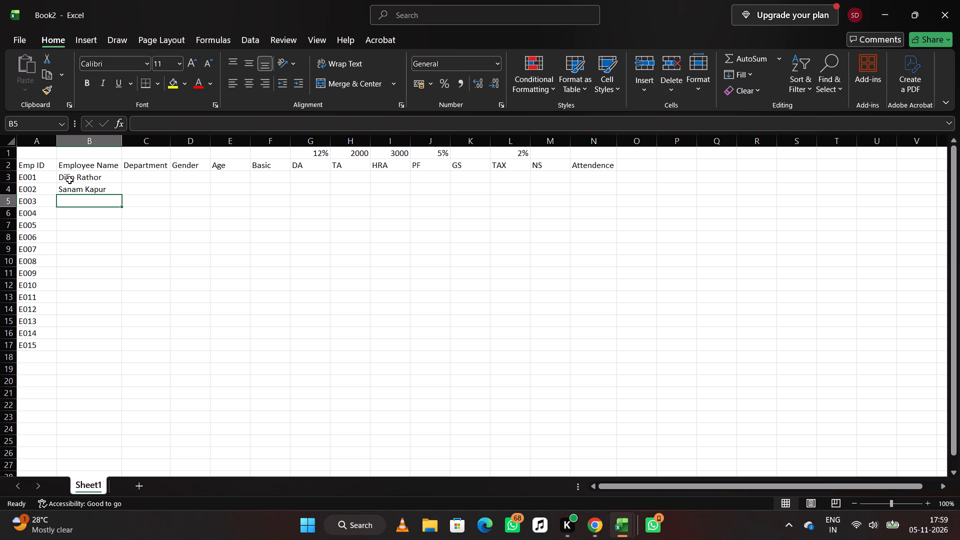
Enter the employees' full names for E003 and E004 in cells B5 and B6.
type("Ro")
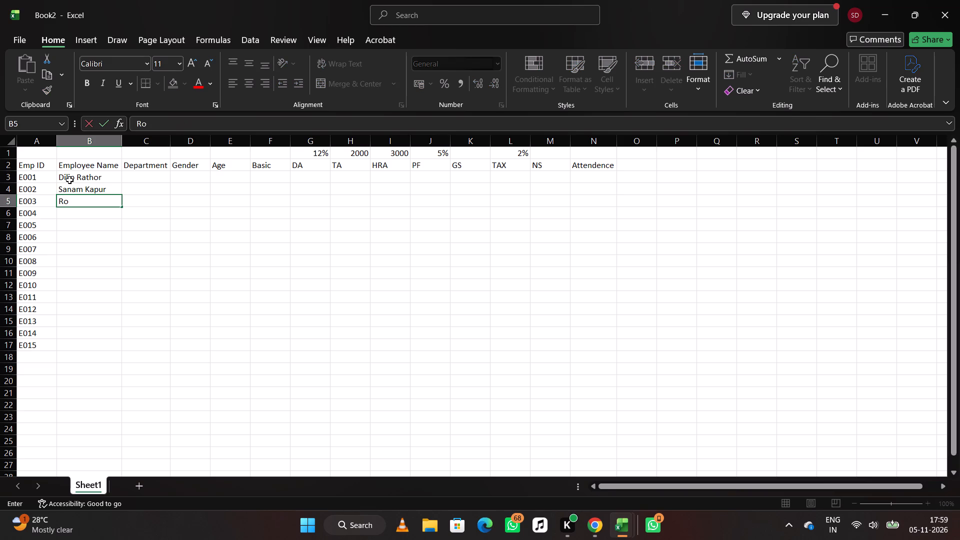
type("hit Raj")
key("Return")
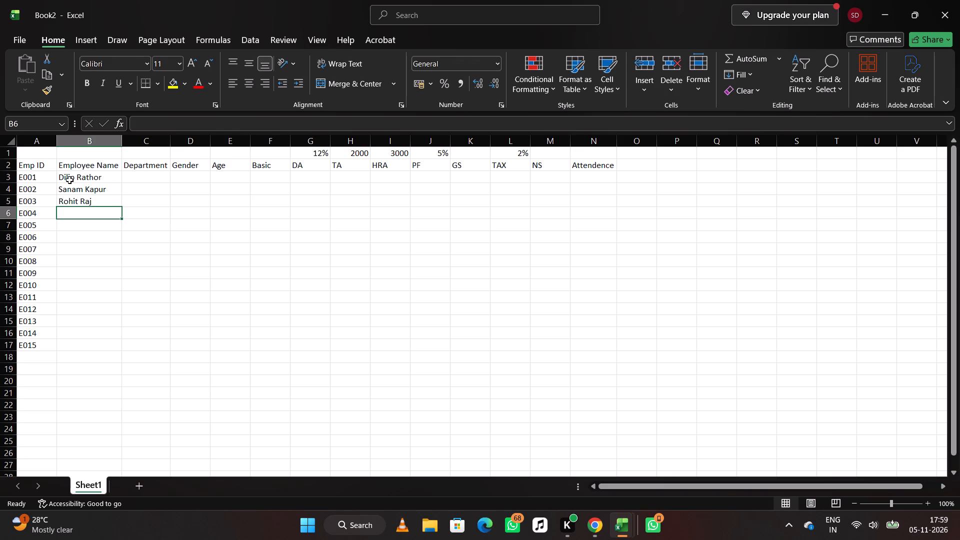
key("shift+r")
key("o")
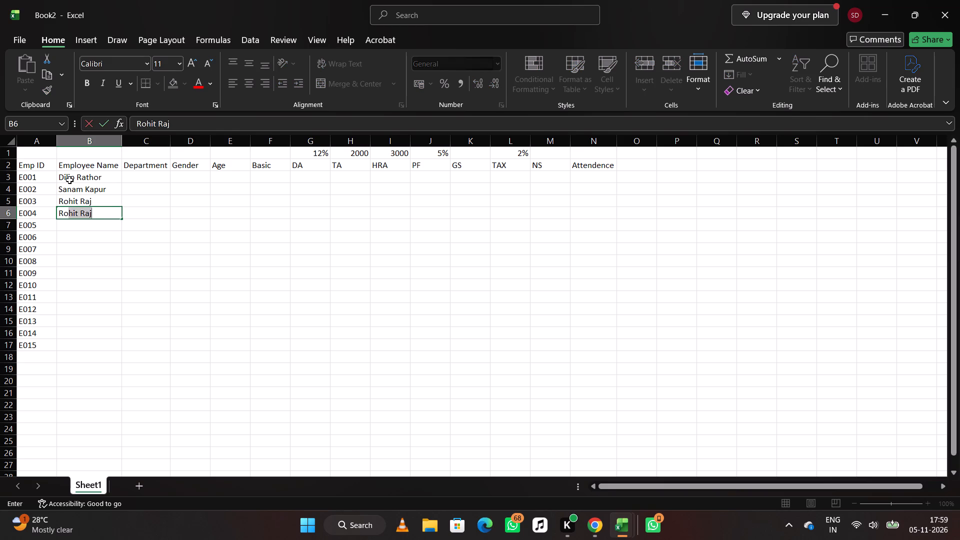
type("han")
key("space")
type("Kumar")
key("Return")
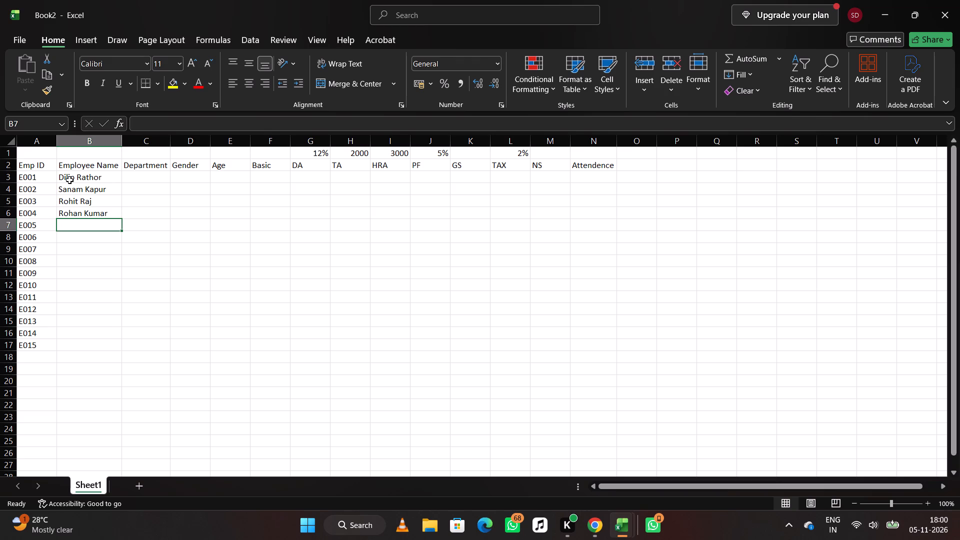
Enter the employee's full name for E005 in cell B7.
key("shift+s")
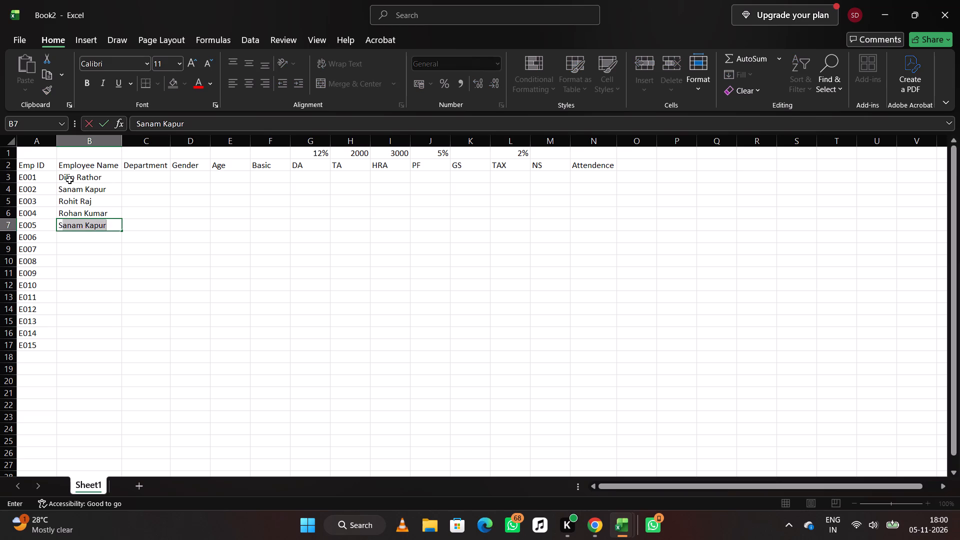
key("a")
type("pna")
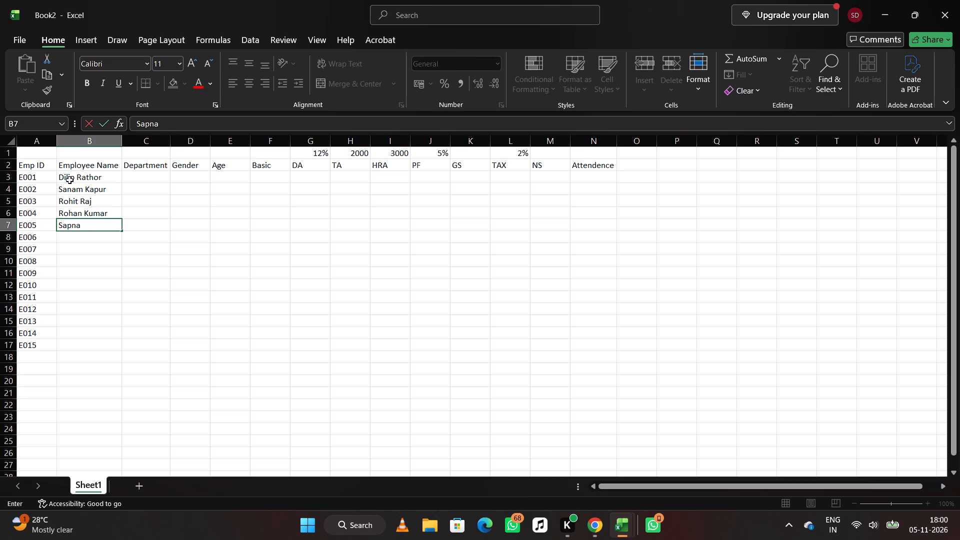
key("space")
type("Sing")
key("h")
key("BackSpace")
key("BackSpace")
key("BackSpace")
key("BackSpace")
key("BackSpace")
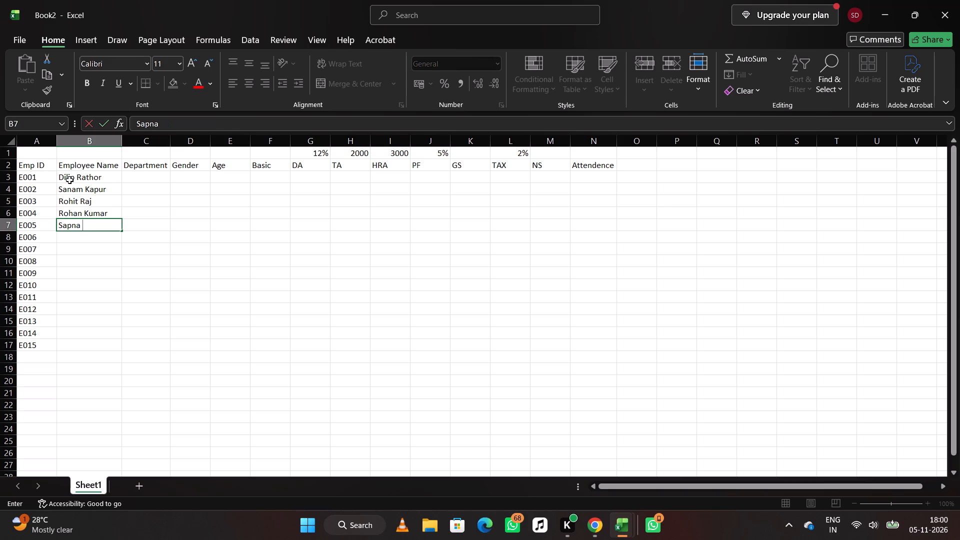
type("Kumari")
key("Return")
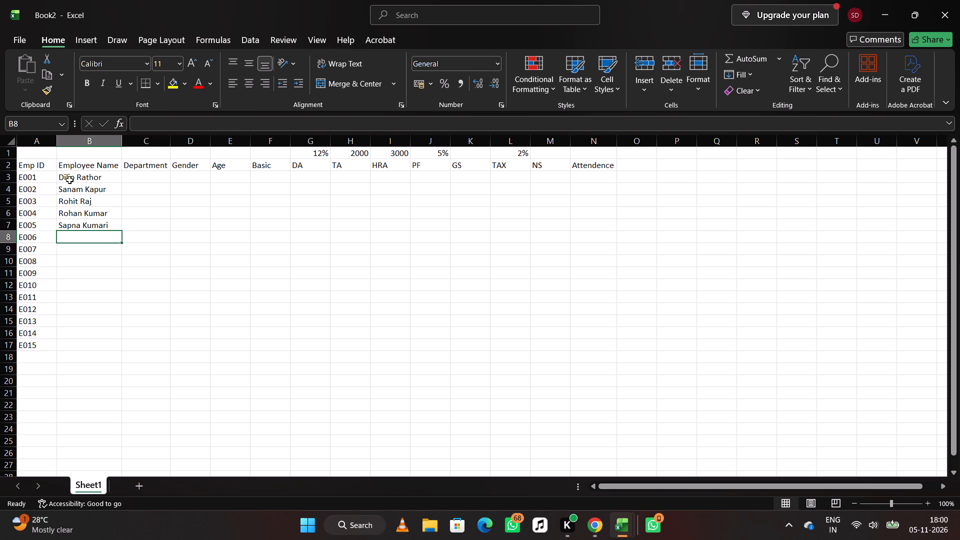
Enter the employee's first name and surname for E006 in cell B8.
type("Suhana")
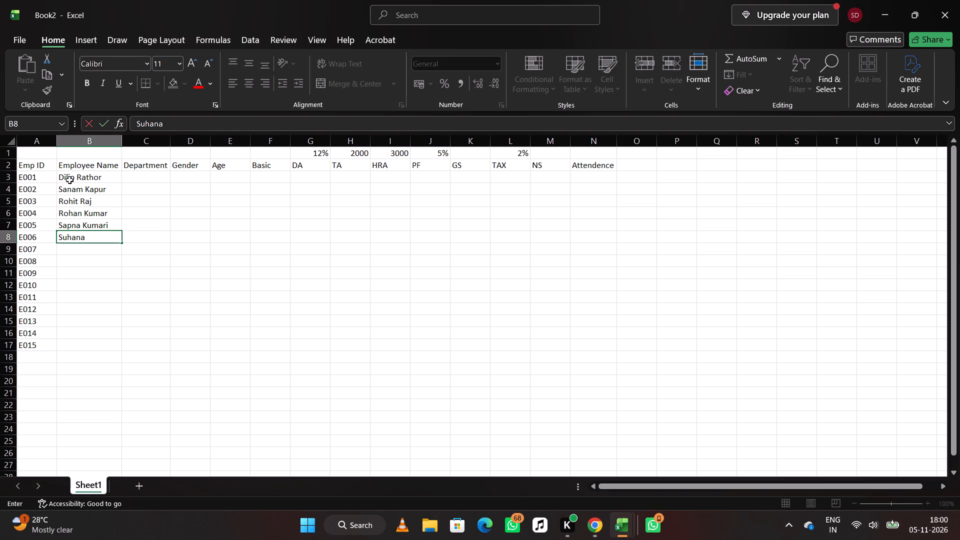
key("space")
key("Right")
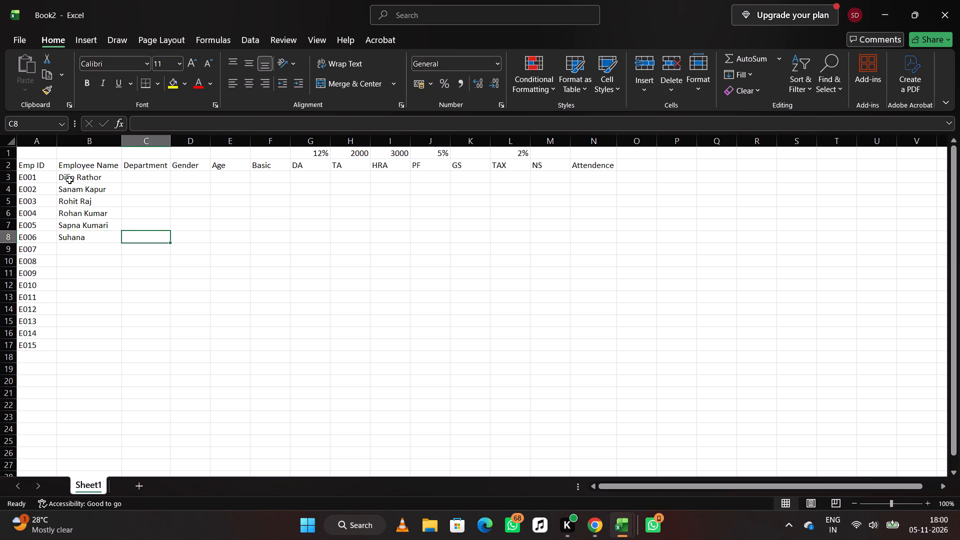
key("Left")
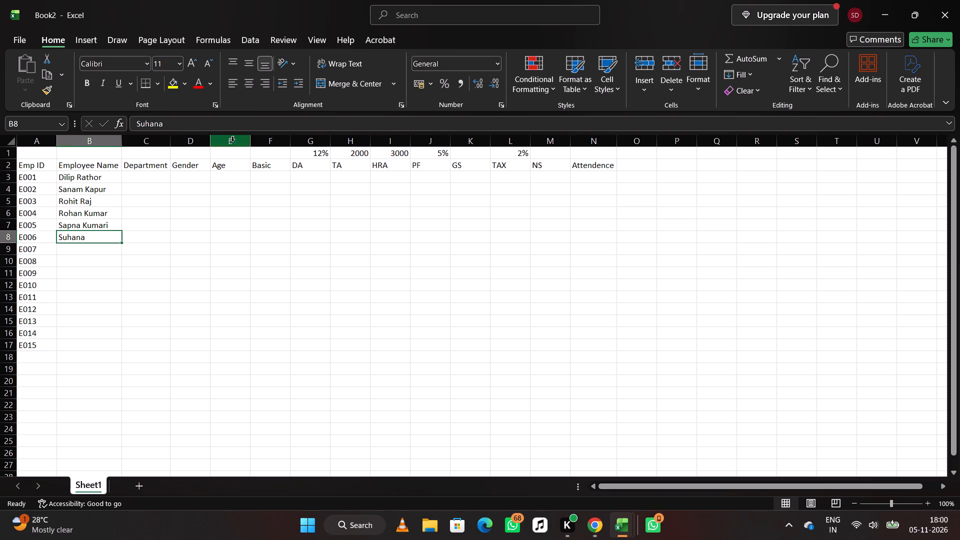
left_click(199, 129)
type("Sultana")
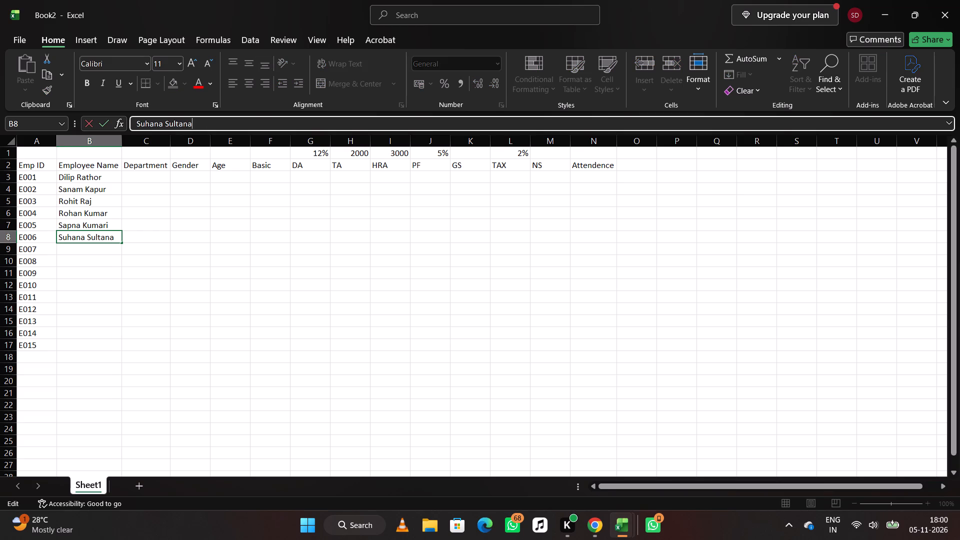
left_click(103, 247)
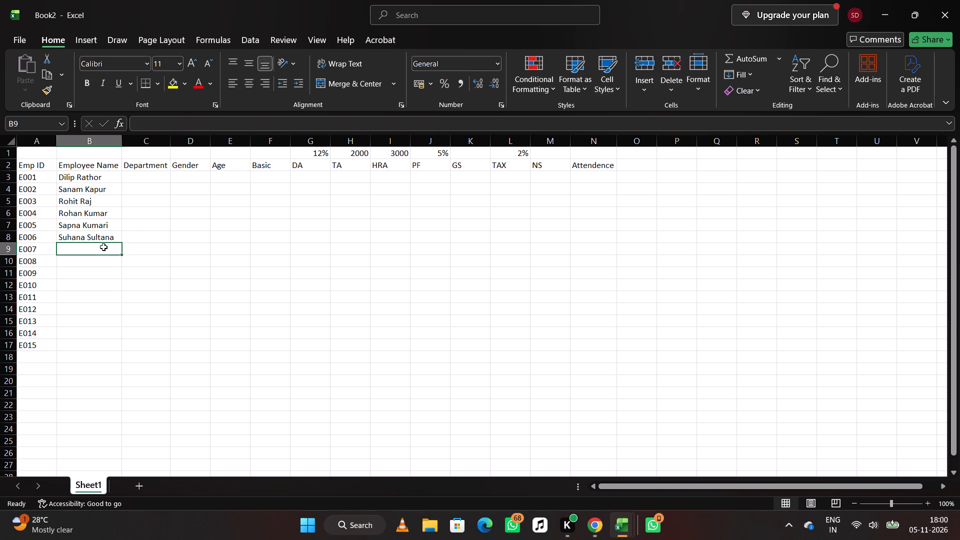
Enter the employees' full names for E007 and E008 in cells B9 and B10.
key("shift+v")
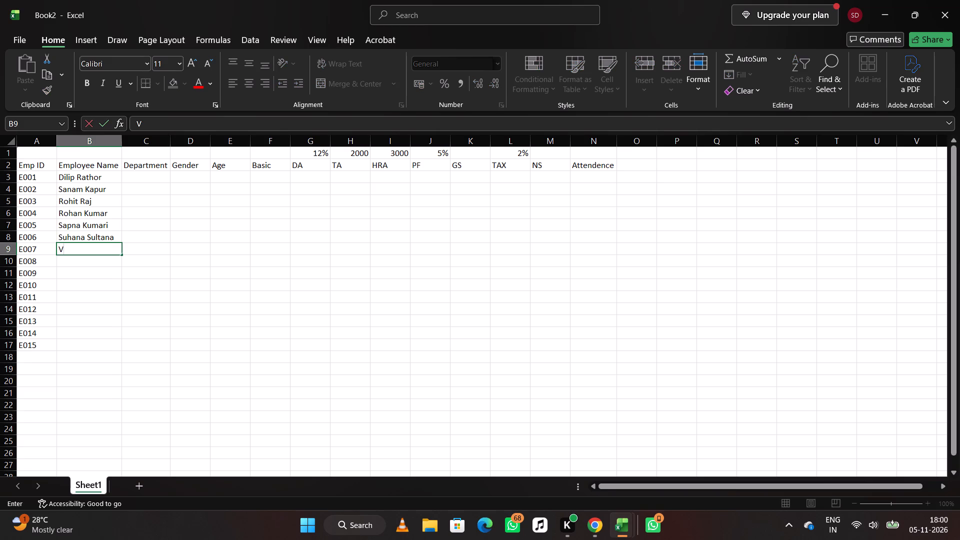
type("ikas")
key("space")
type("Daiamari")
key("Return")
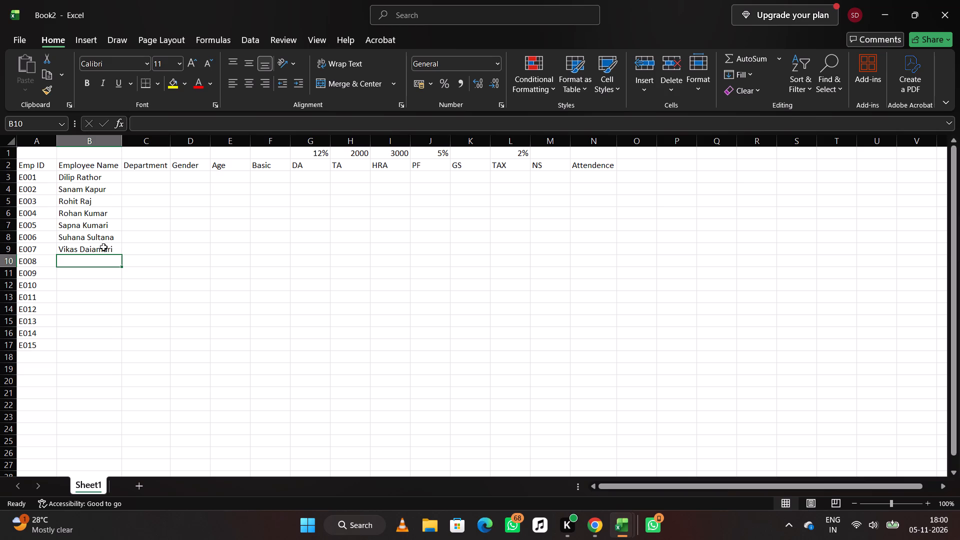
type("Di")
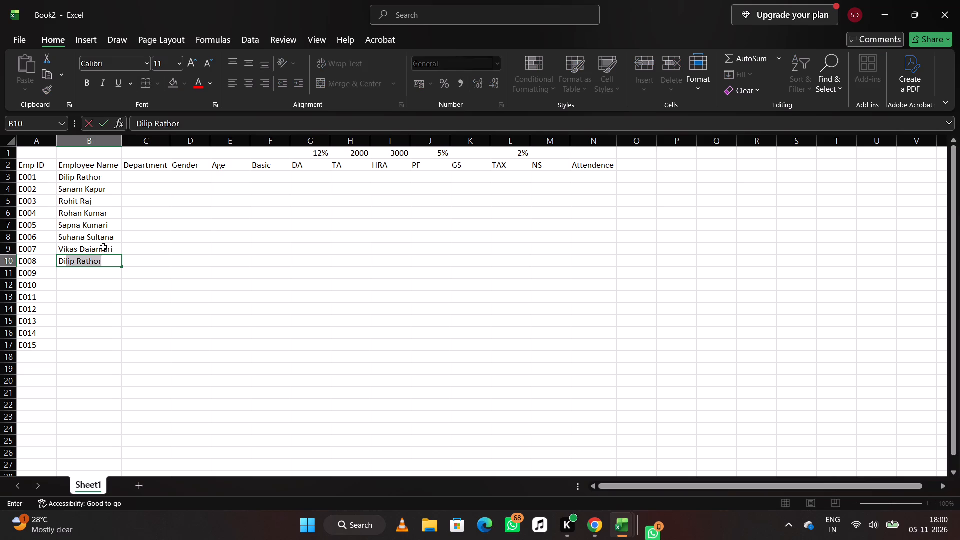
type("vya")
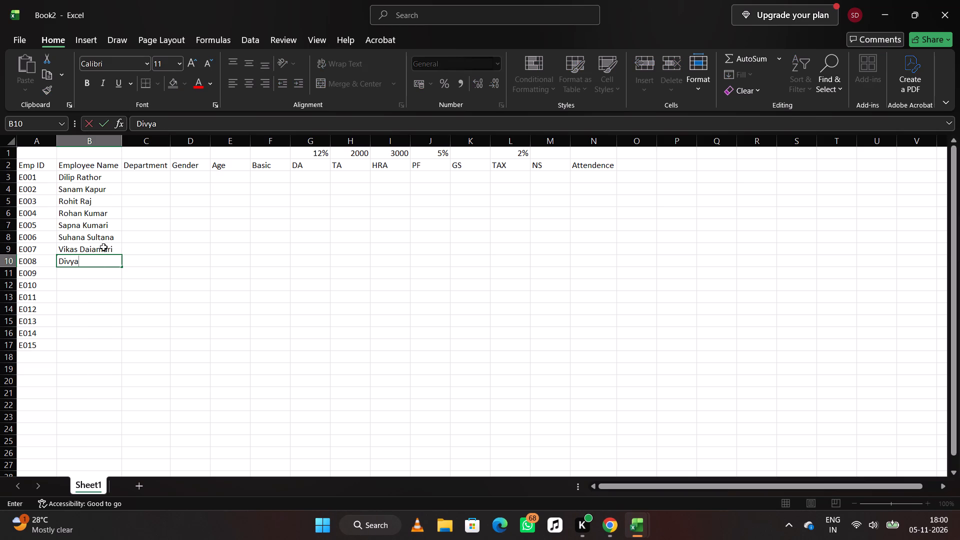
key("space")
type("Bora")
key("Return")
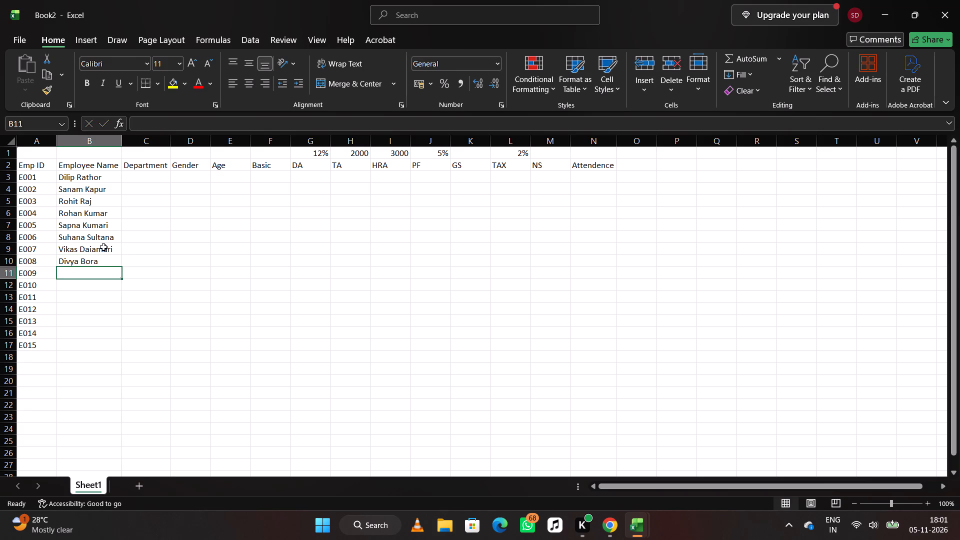
Enter the employees' full names for E009 and E010 in cells B11 and B12.
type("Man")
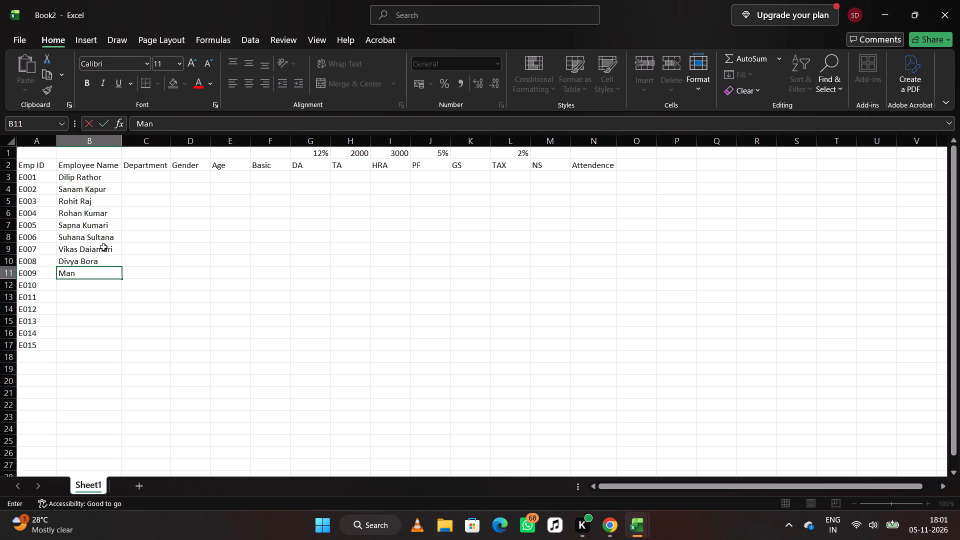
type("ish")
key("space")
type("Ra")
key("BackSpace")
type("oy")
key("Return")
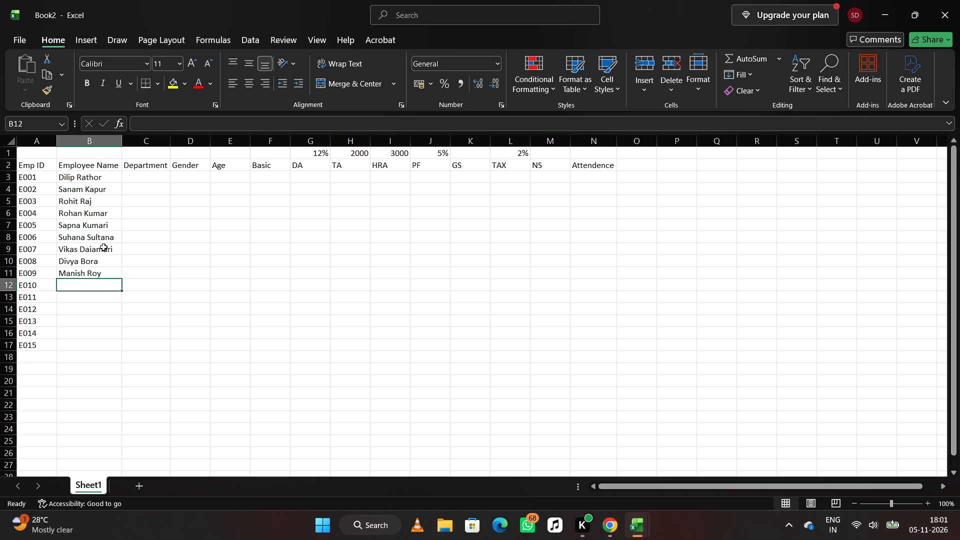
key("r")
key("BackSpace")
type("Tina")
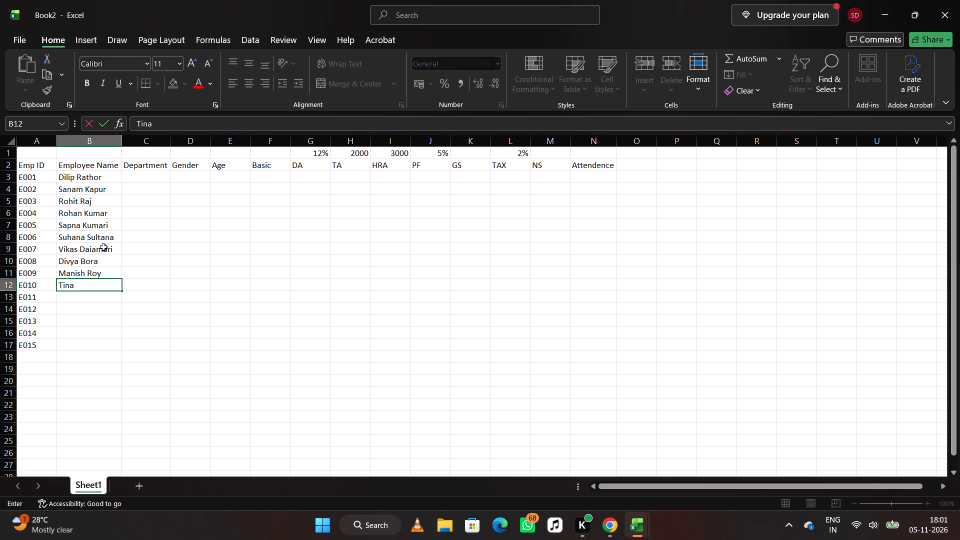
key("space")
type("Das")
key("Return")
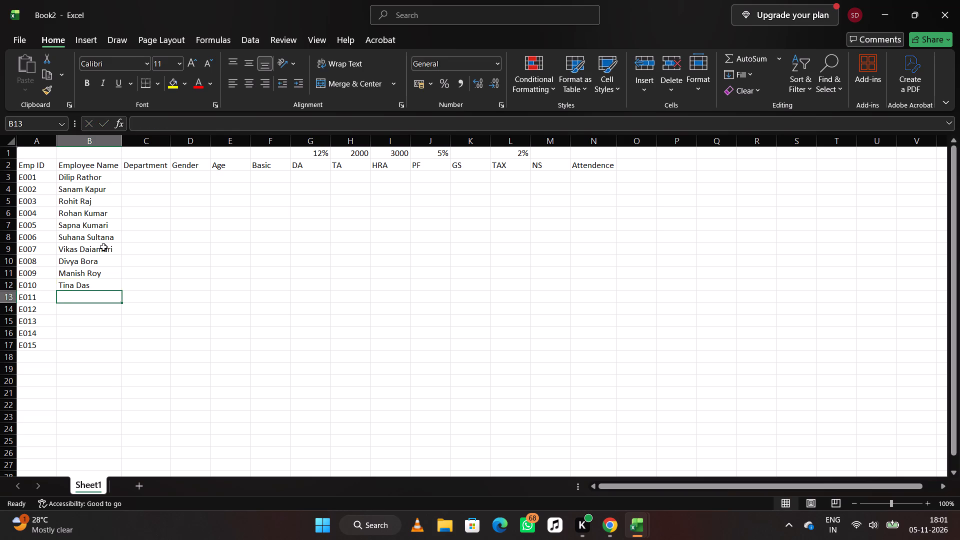
Enter the employee's full name for E011 in cell B13.
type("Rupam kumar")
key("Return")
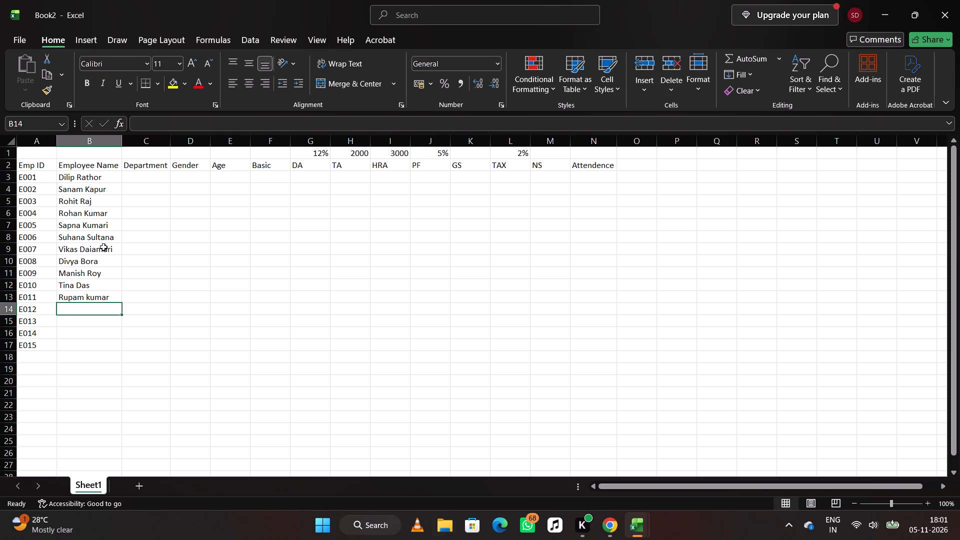
Enter the employee's first name and surname for E012 in cell B14.
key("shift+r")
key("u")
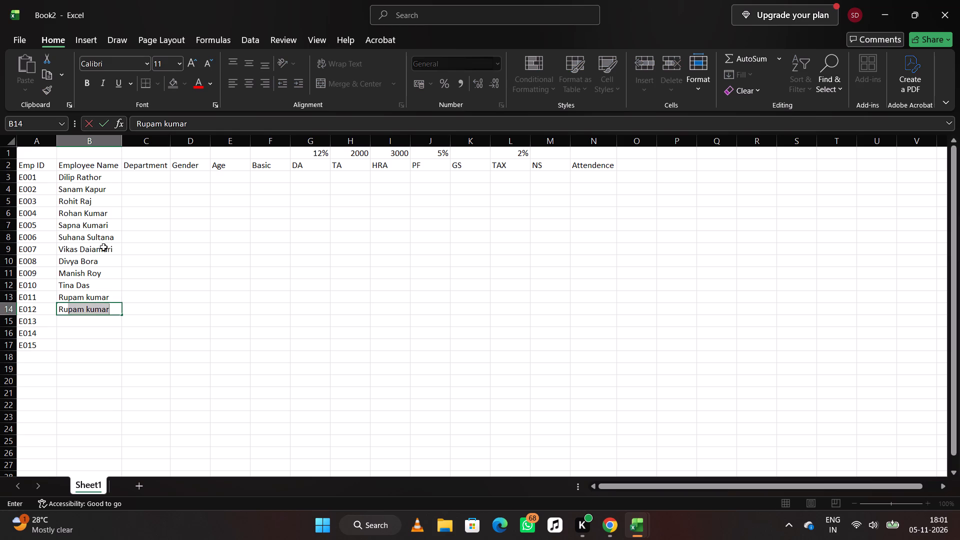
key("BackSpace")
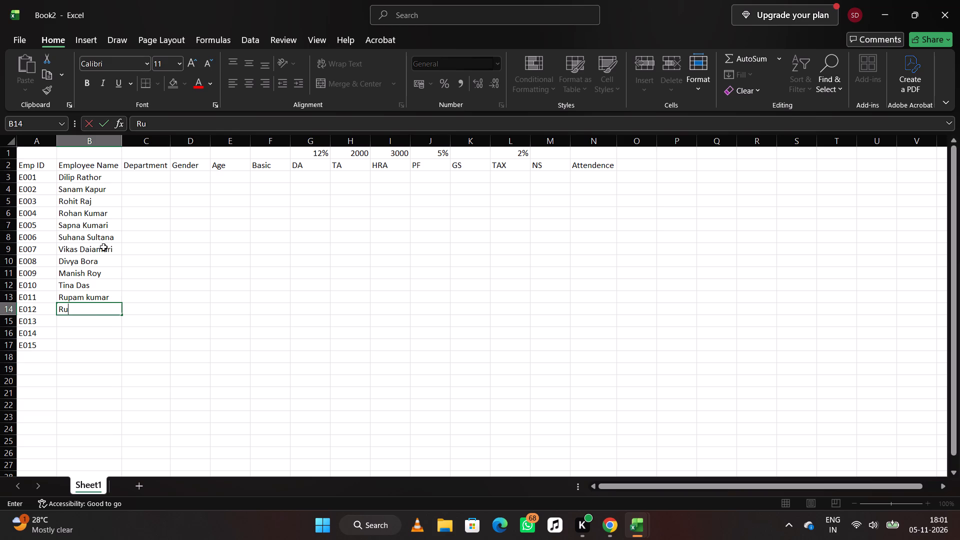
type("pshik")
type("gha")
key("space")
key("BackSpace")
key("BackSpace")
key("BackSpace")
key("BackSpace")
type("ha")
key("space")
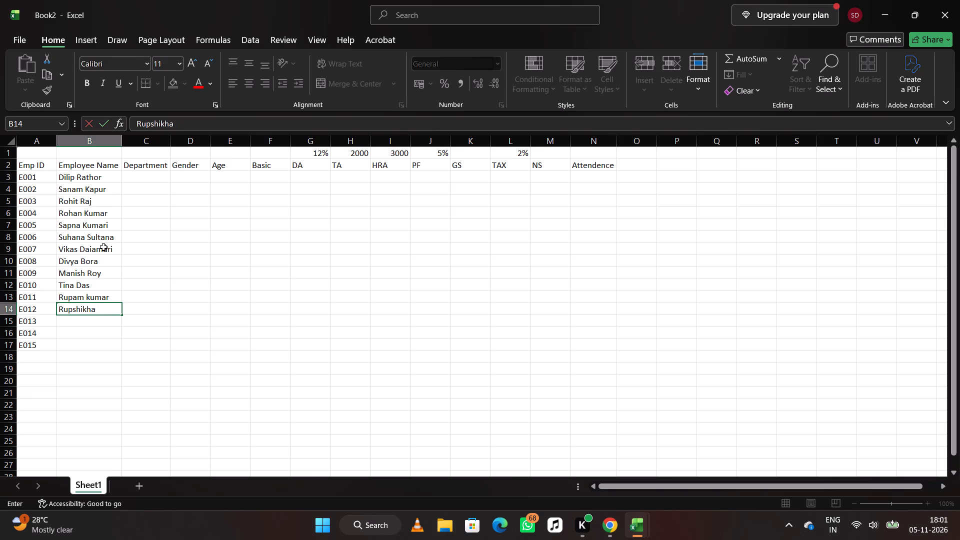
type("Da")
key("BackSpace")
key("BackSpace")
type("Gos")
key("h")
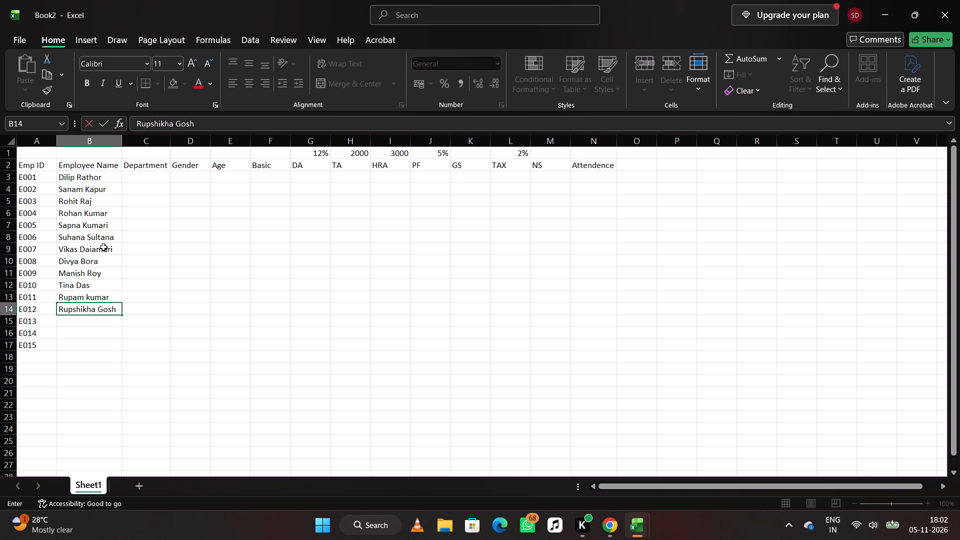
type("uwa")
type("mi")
Autofit the width of the Employee Name column to its contents.
double_click(120, 143)
Enter the employee's full name for E013 in cell B15.
double_click(119, 329)
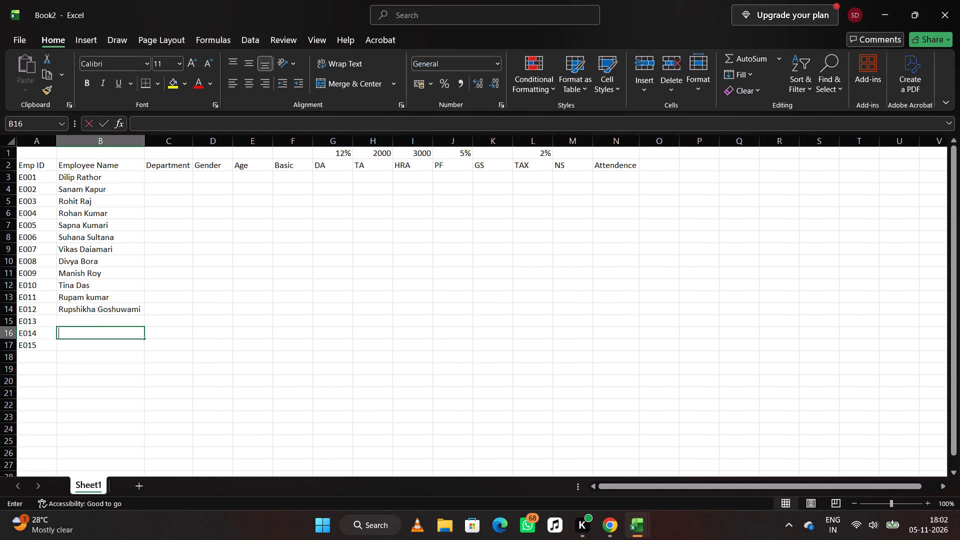
left_click(117, 318)
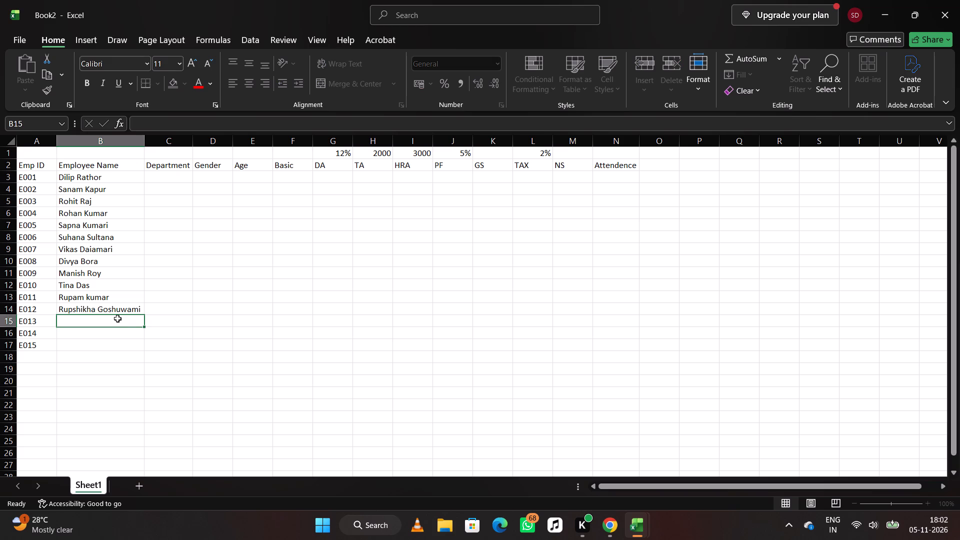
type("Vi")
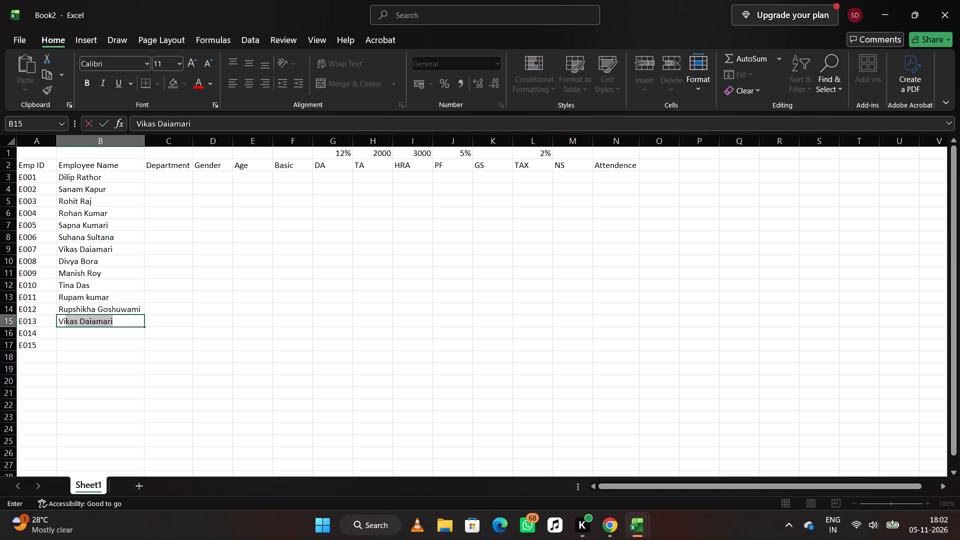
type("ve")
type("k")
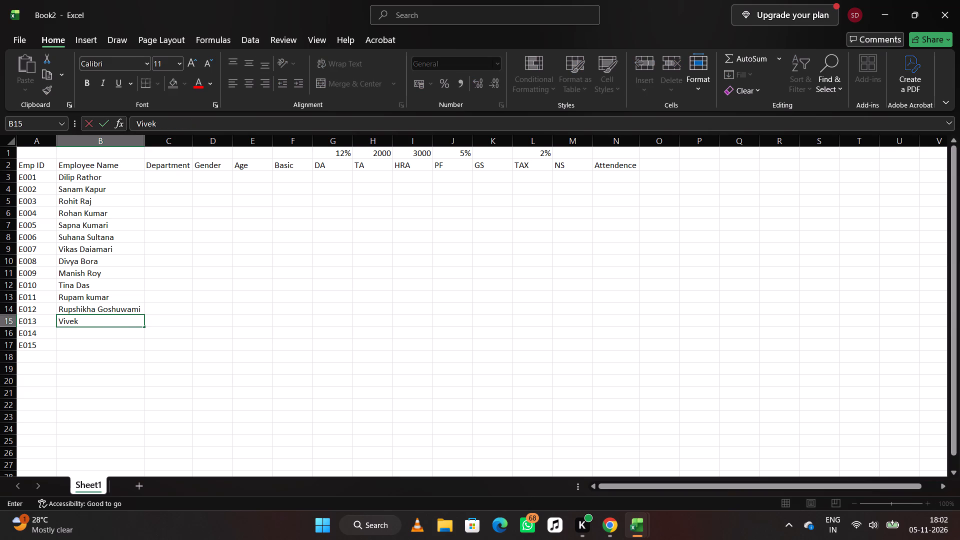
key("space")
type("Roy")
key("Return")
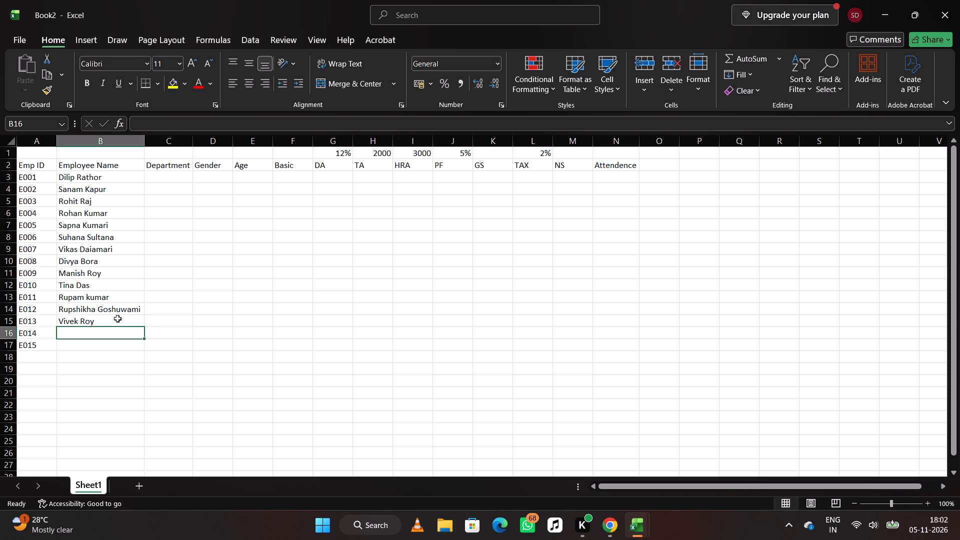
Enter the employees' full names for E014 and E015 in cells B16 and B17.
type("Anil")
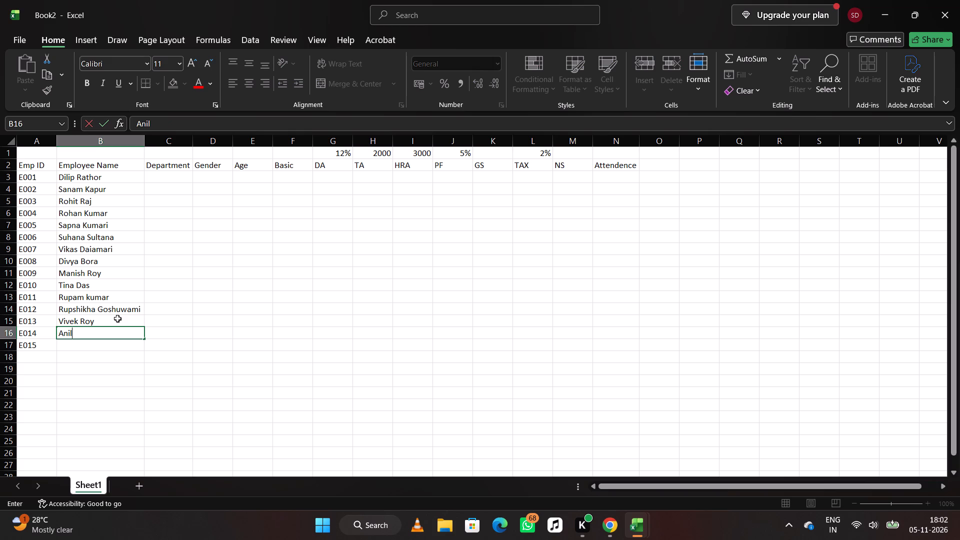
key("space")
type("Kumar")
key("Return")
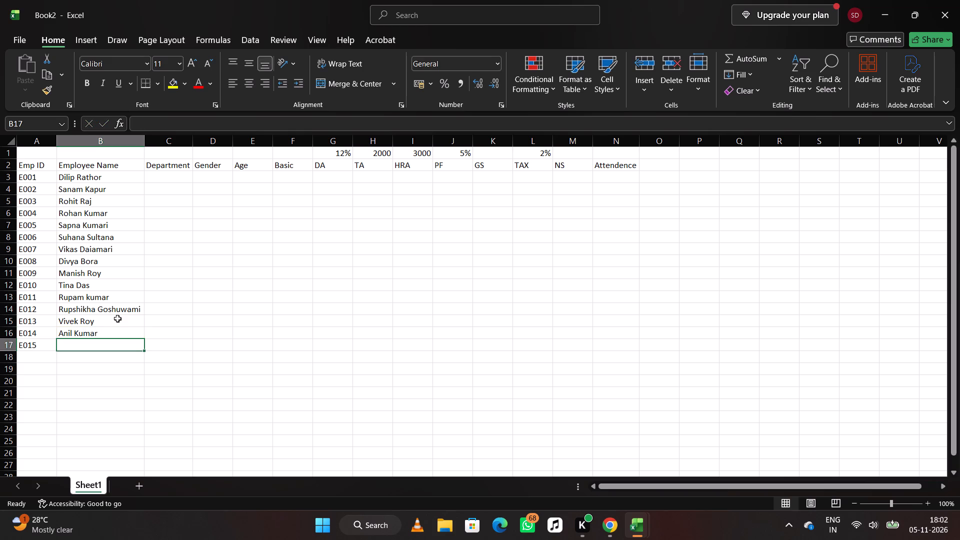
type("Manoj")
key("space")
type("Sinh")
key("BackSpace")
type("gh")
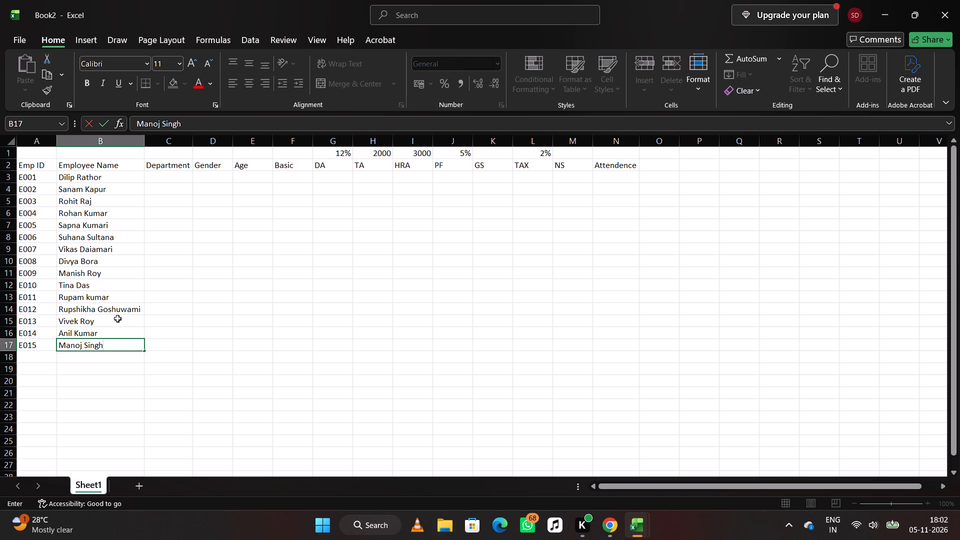
scroll(117, 318, "up", 1)
left_click(171, 170)
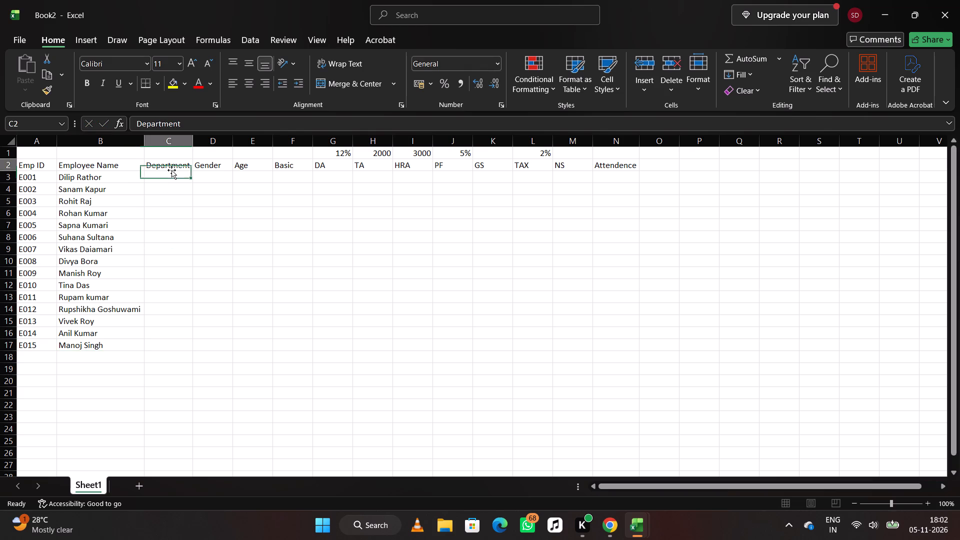
Enter Sales as the department in cell C3 and fill it down to C7 for E001 to E005.
left_click(174, 180)
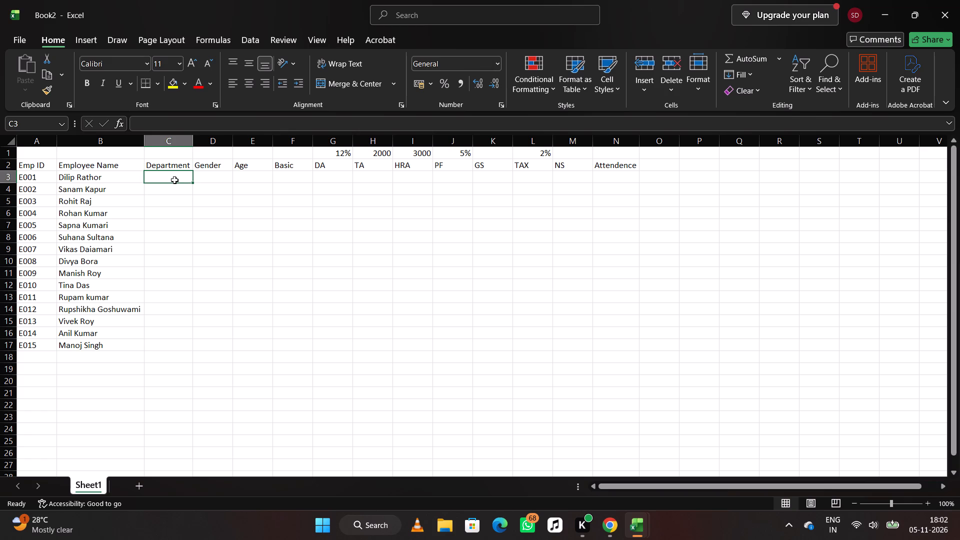
type("Sales")
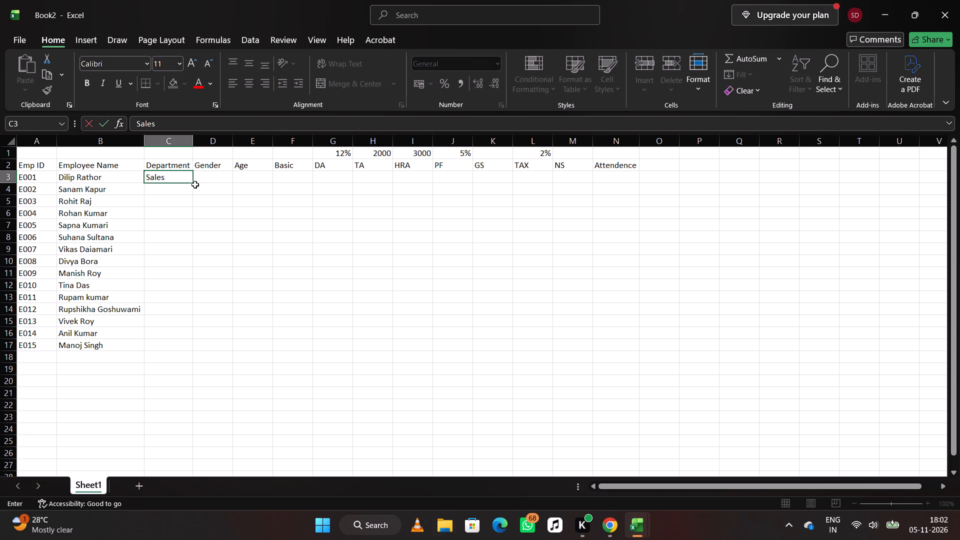
left_click_drag(190, 179, 191, 201)
left_click_drag(193, 183, 191, 228)
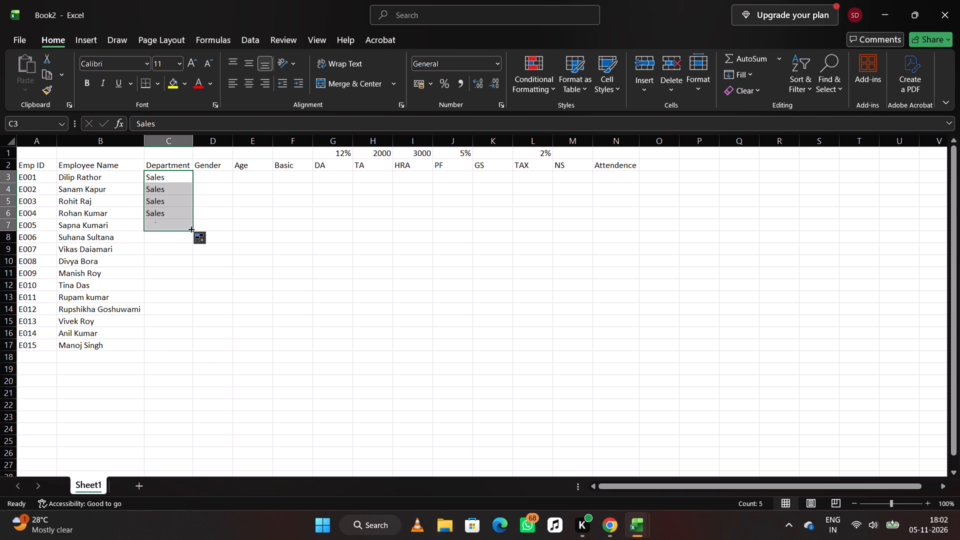
Enter Maketing as the department in cell C8 and fill it down to C10 for E006 to E008.
left_click(182, 237)
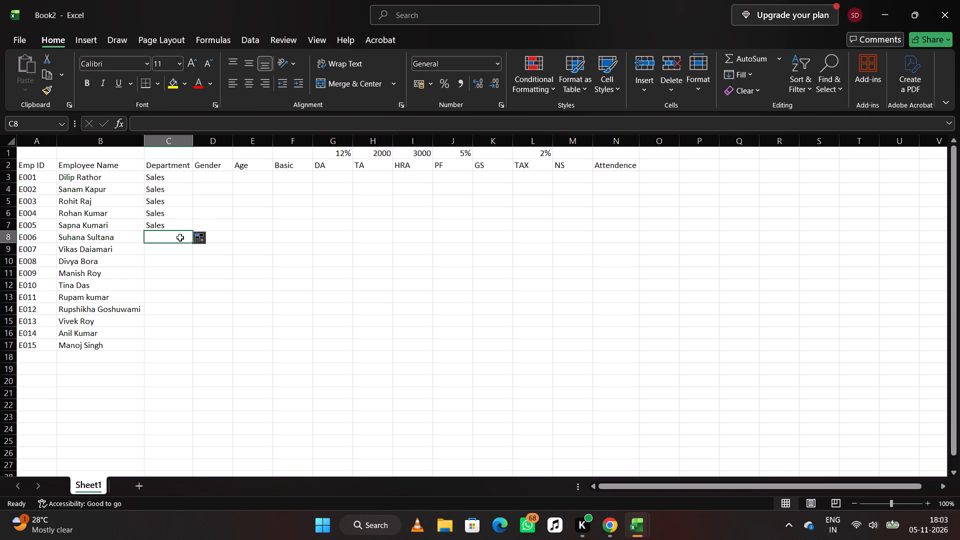
type("Maketing")
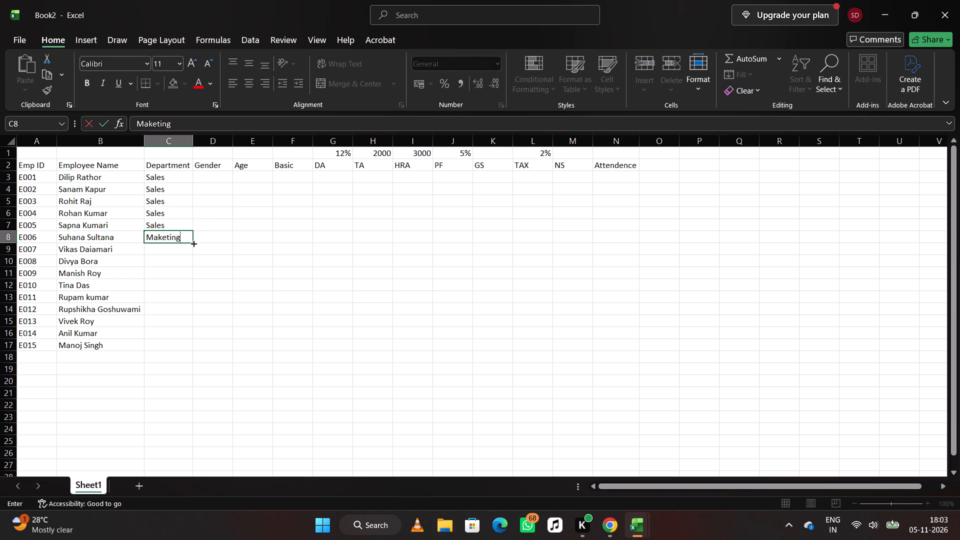
left_click_drag(193, 243, 194, 263)
Enter Finance as the department in cell C11 and fill it down to C12 for E009 and E010.
left_click(173, 273)
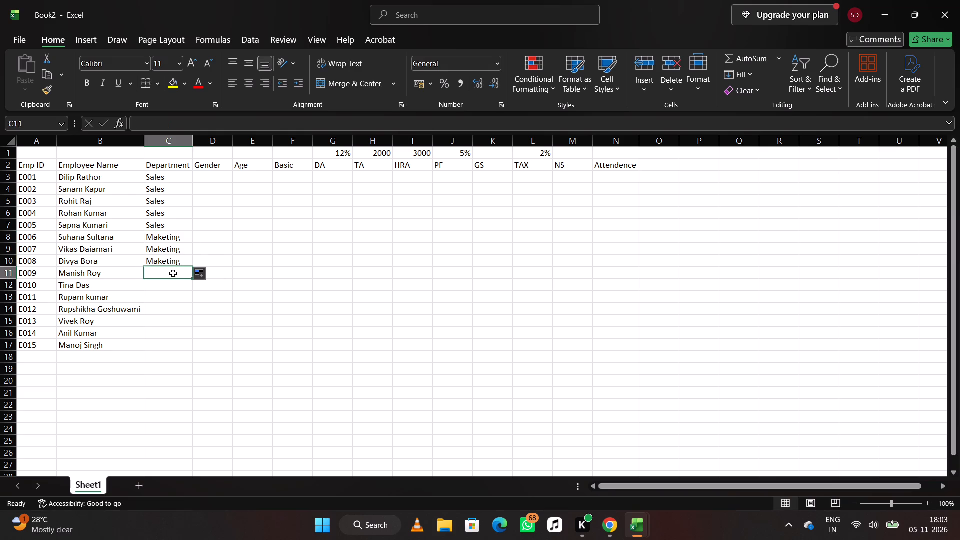
type("Finance")
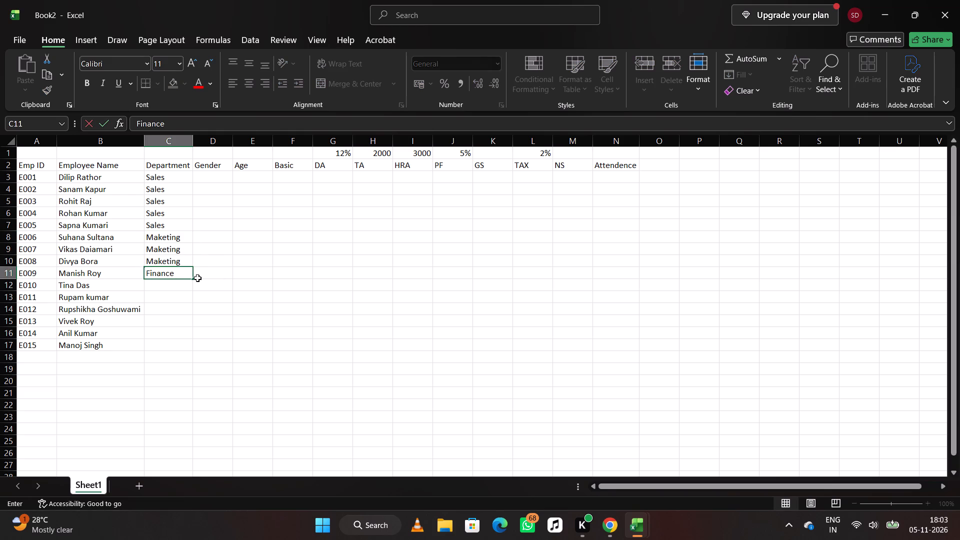
left_click_drag(193, 281, 193, 293)
left_click(185, 274)
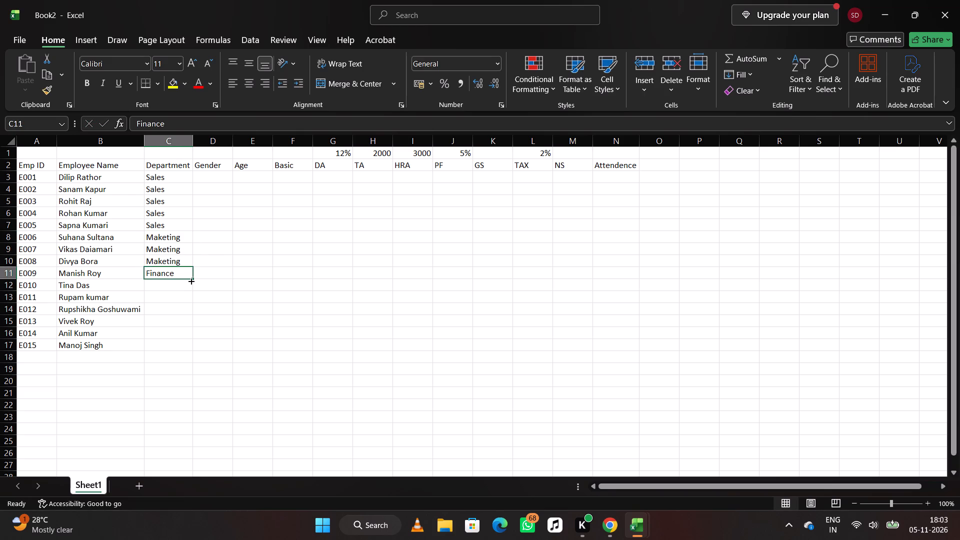
left_click_drag(191, 277, 192, 287)
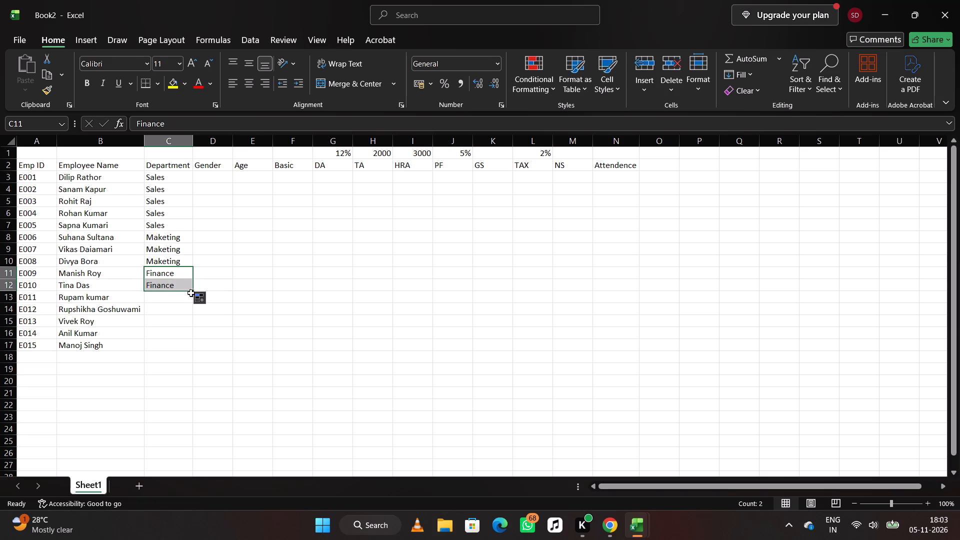
Enter HR as the department in cell C13 and fill it down to C14 for E011 and E012.
left_click(181, 297)
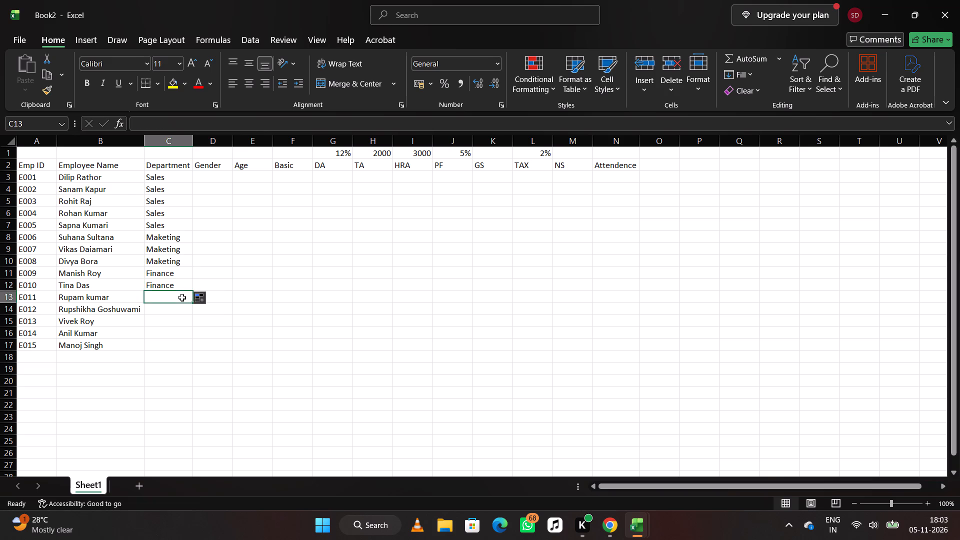
type("HR")
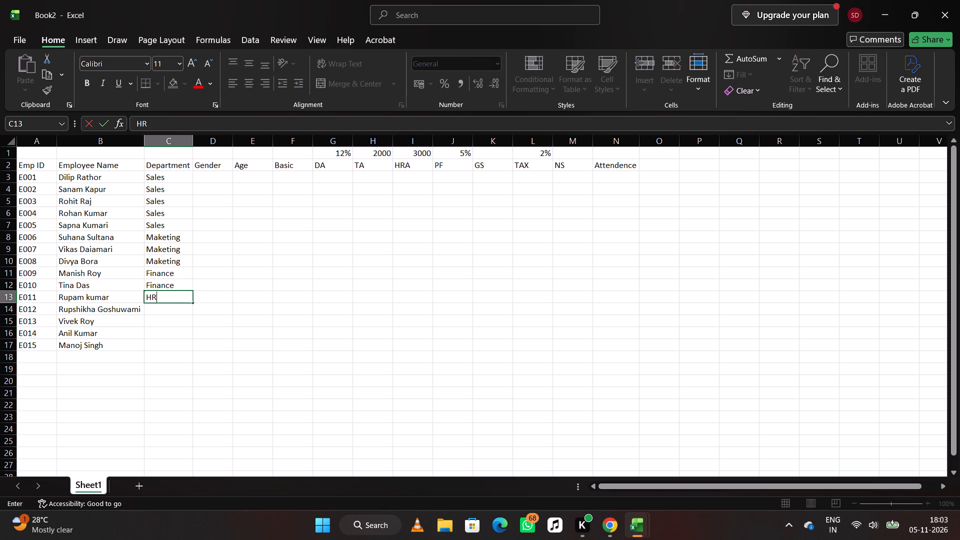
left_click_drag(193, 303, 192, 312)
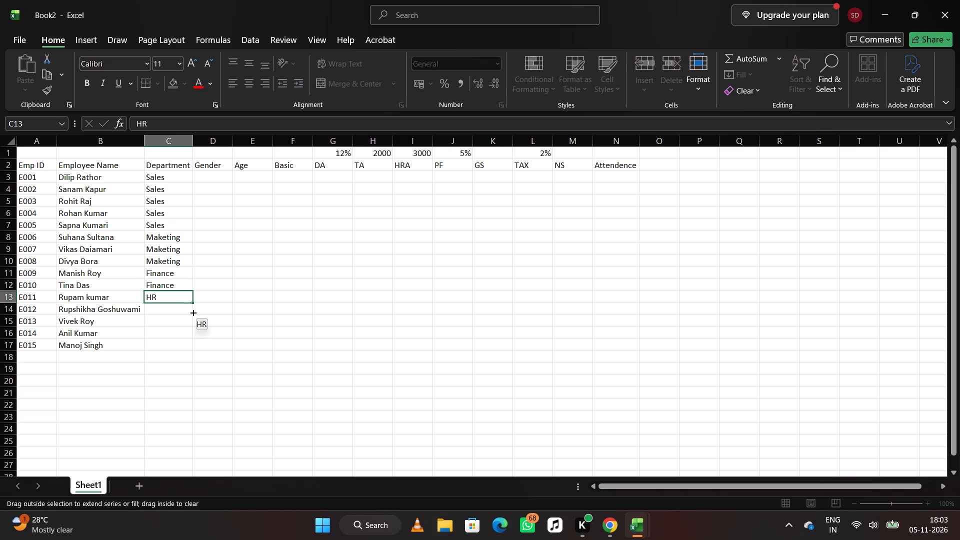
left_click_drag(192, 312, 192, 313)
Enter IT as the department in cell C15 and fill it down to C17 for E013 to E015.
left_click(174, 322)
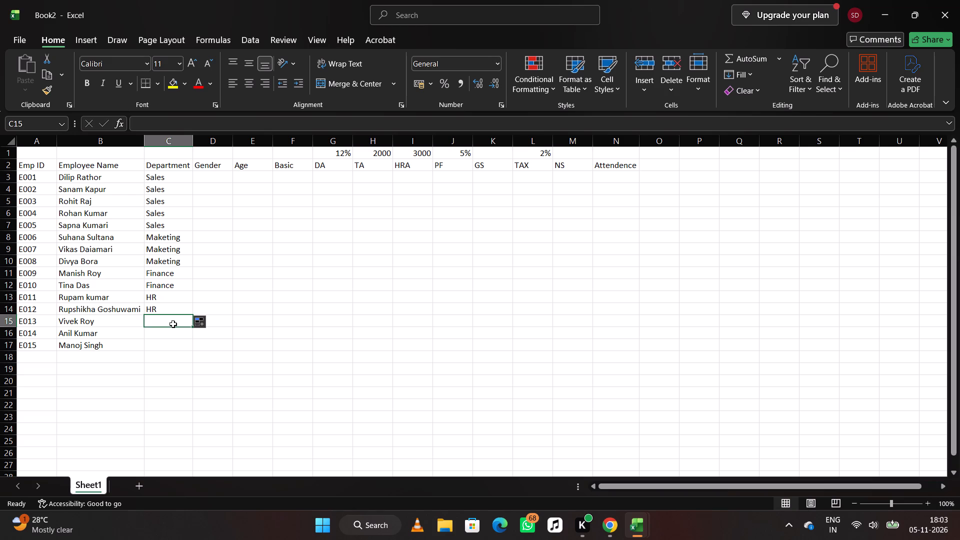
key("shift+i")
key("shift+t")
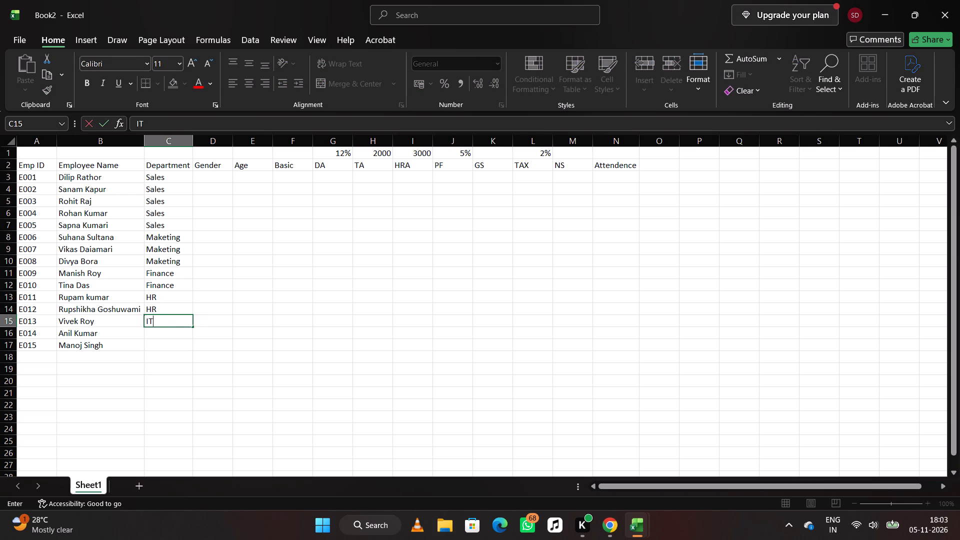
left_click_drag(193, 327, 194, 347)
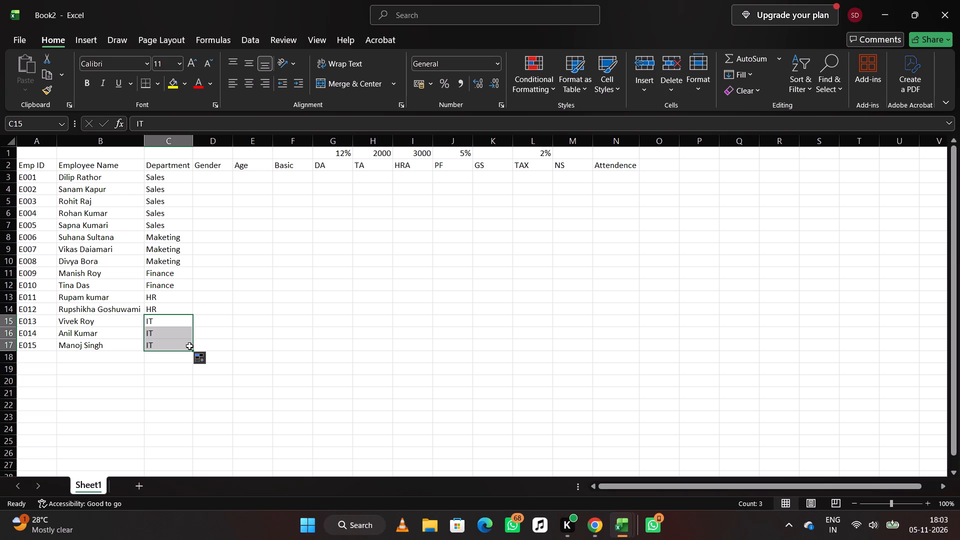
Enter Male as the gender in cell D3 and fill it down to D6 for E001 to E004.
left_click(209, 177)
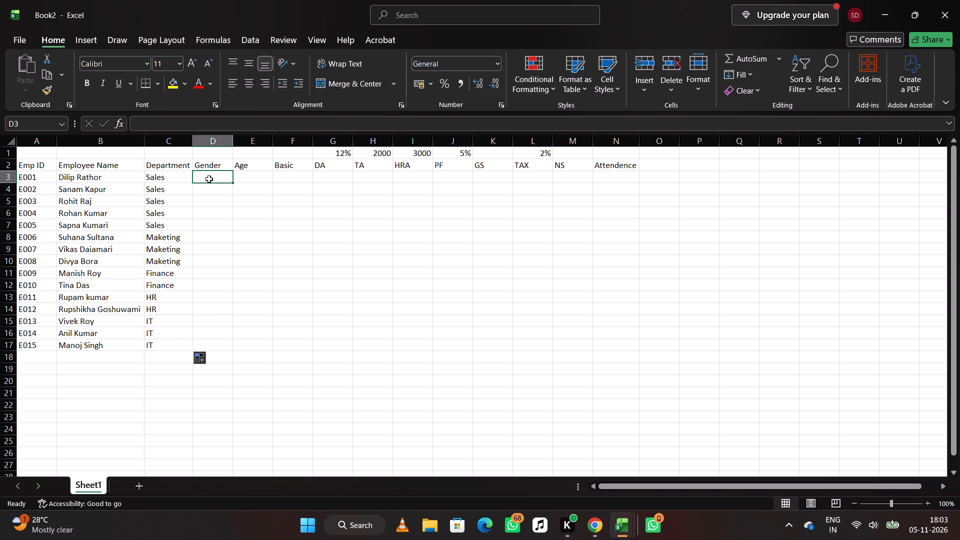
type("Male")
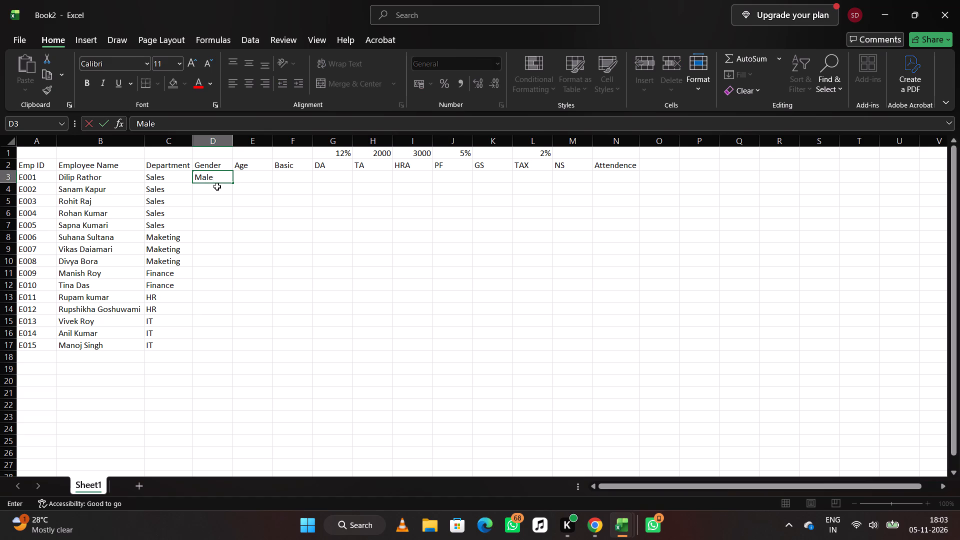
left_click_drag(233, 181, 233, 189)
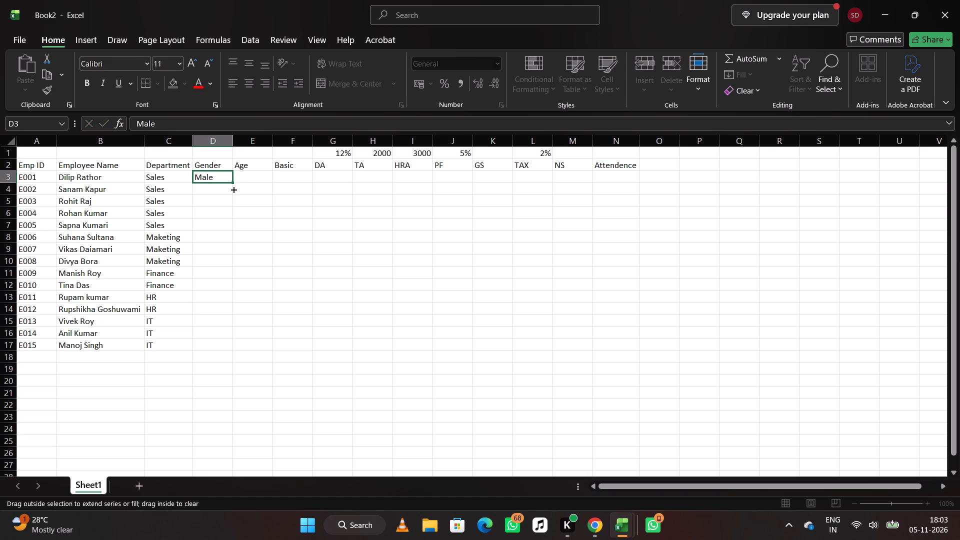
left_click_drag(233, 189, 233, 216)
left_click(219, 224)
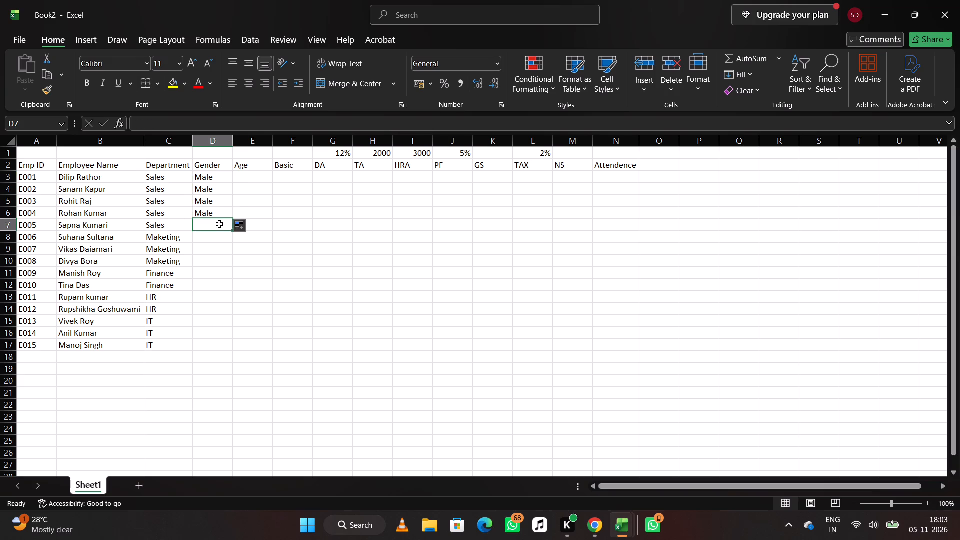
Copy Male from D6 into Gender cells D9, D11, D13, D15 and D16 for E007, E009, E011, E013 and E014.
left_click(212, 212)
right_click(212, 215)
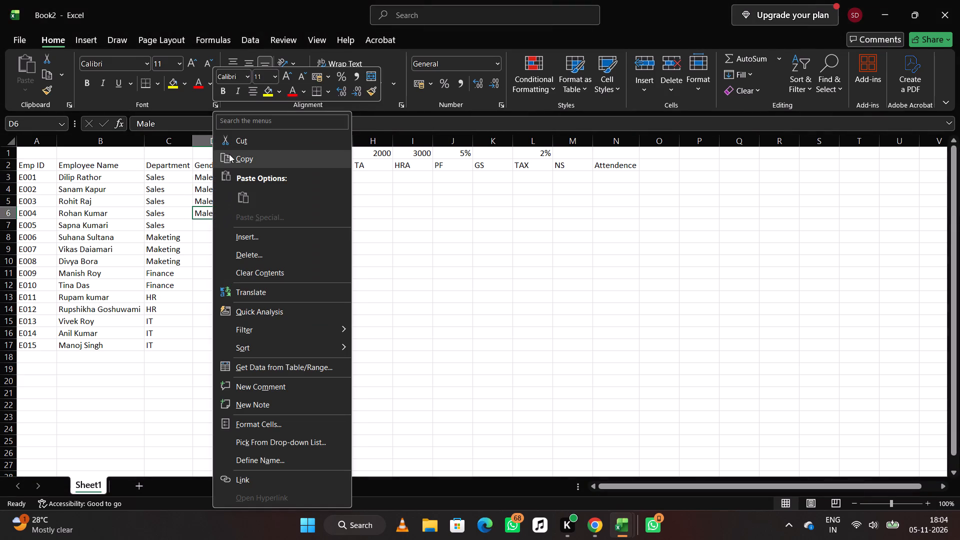
left_click(229, 154)
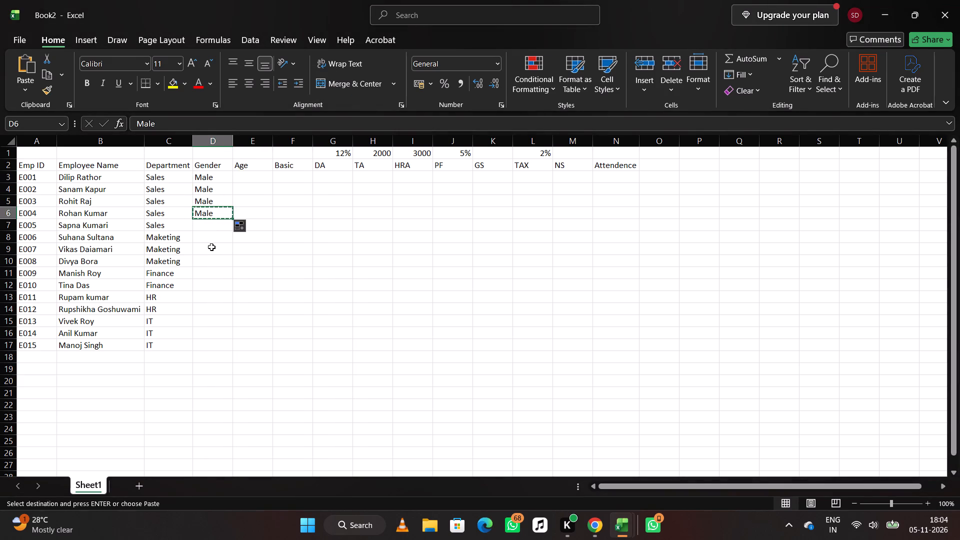
left_click(211, 247)
right_click(211, 247)
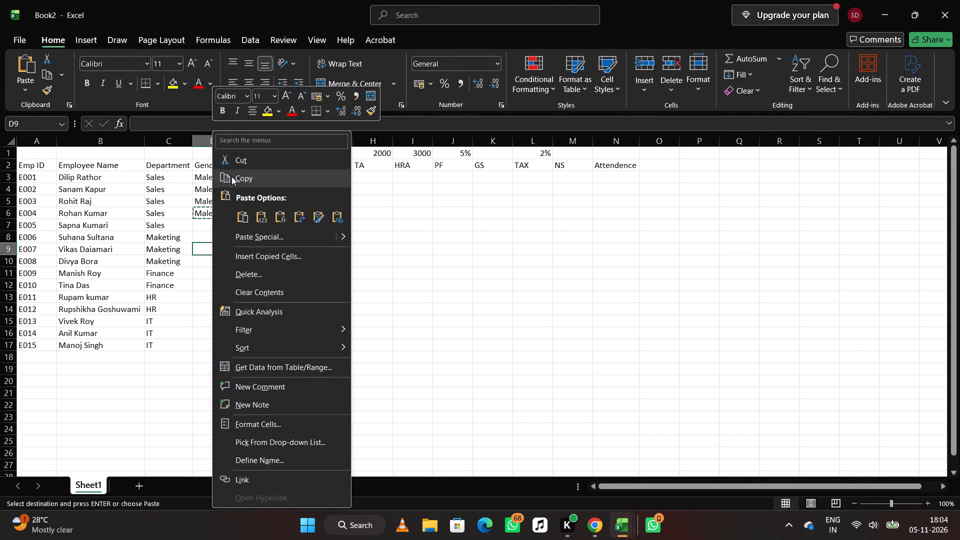
left_click(197, 248)
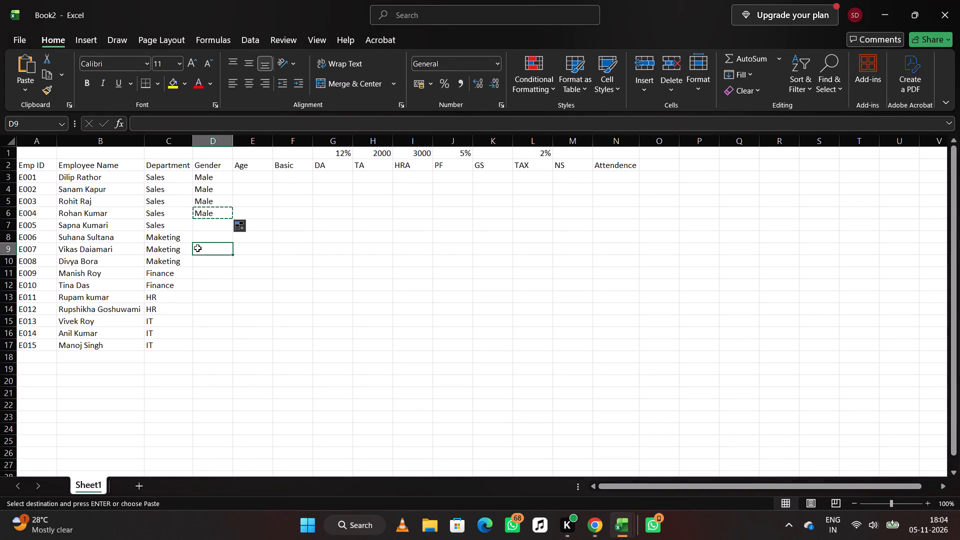
key("ctrl+v")
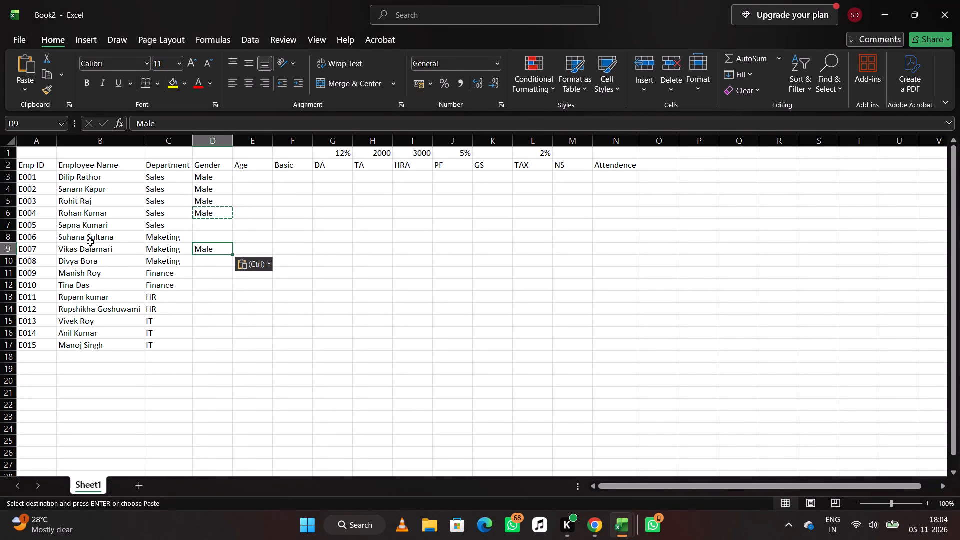
left_click(194, 275)
key("ctrl+v")
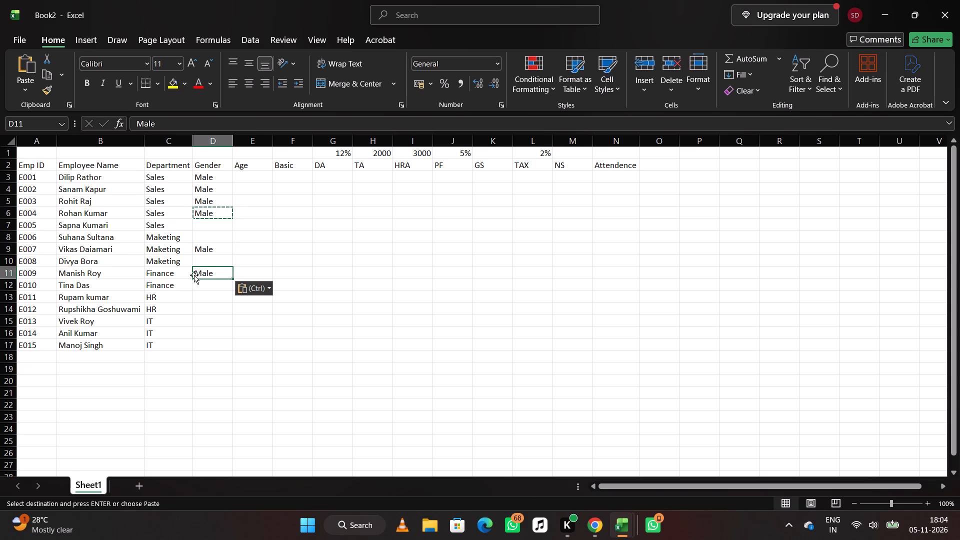
left_click(201, 296)
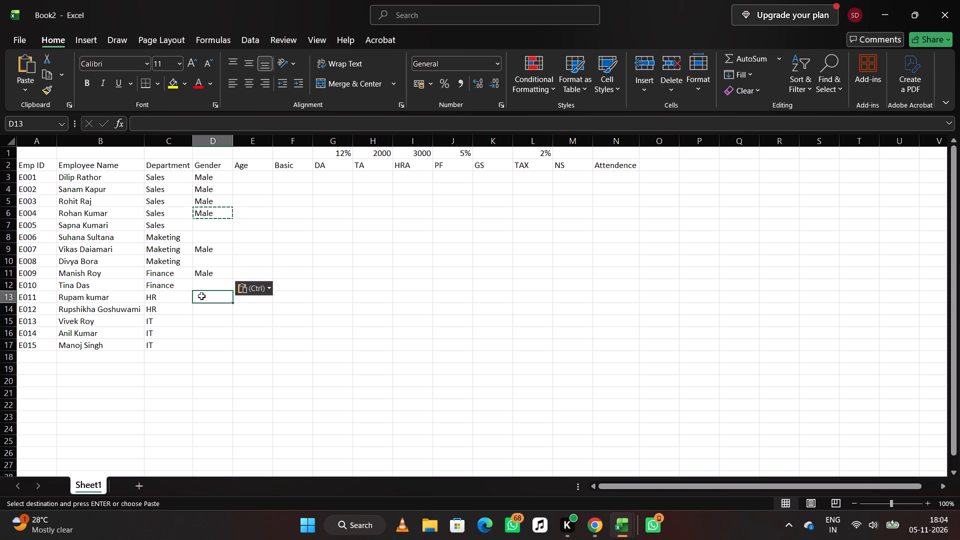
key("ctrl+v")
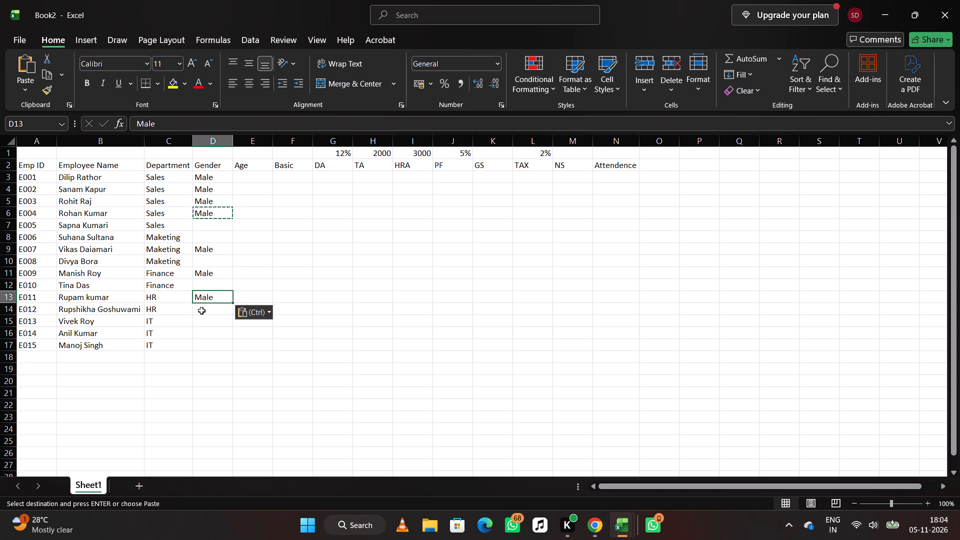
left_click(201, 310)
left_click(200, 317)
key("ctrl+v")
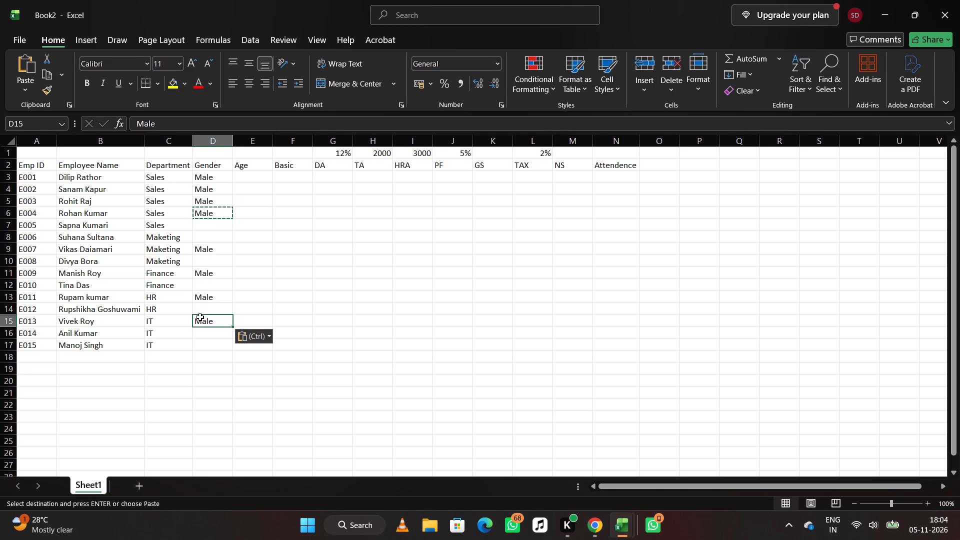
left_click(200, 335)
key("ctrl+v")
Fill the gender Male from D16 down to D17 for E015.
double_click(205, 344)
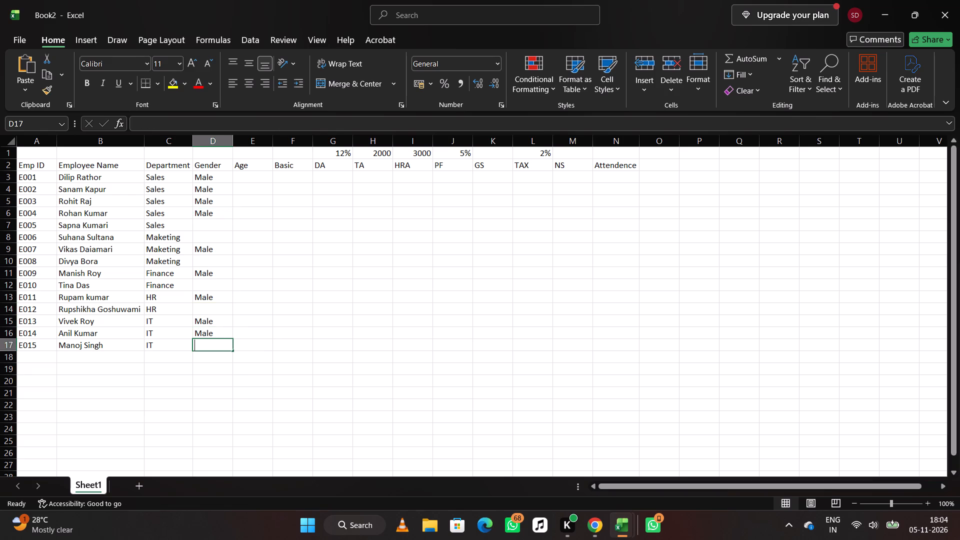
key("ctrl+v")
left_click(205, 343)
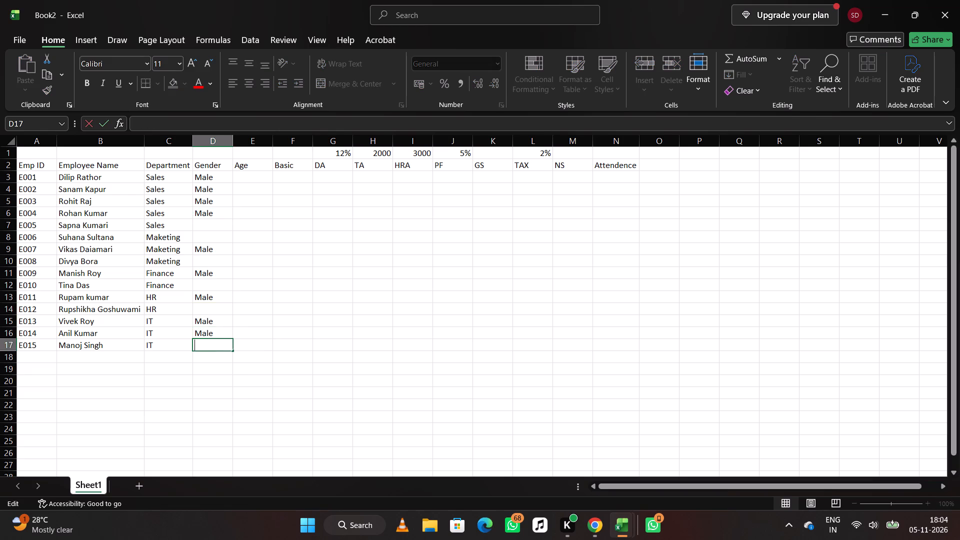
key("ctrl+v")
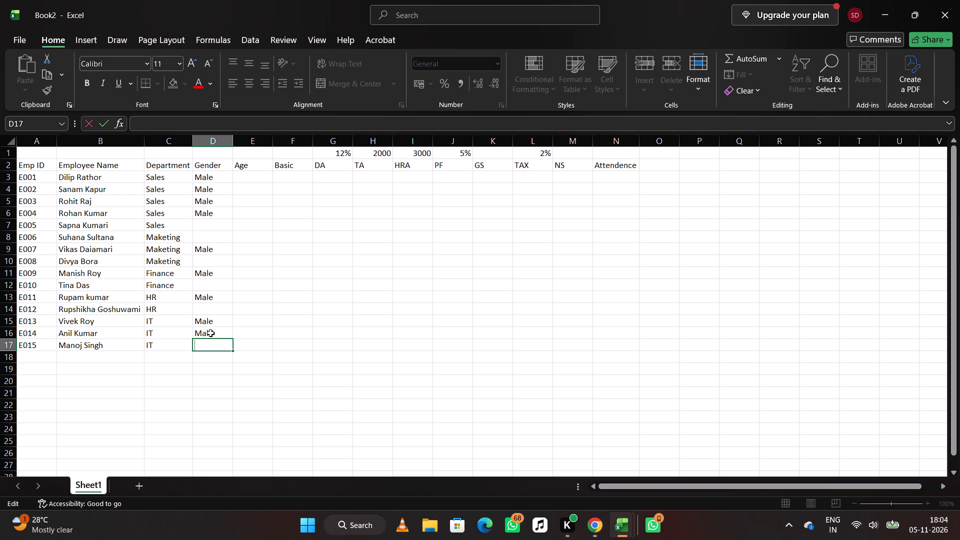
left_click(221, 333)
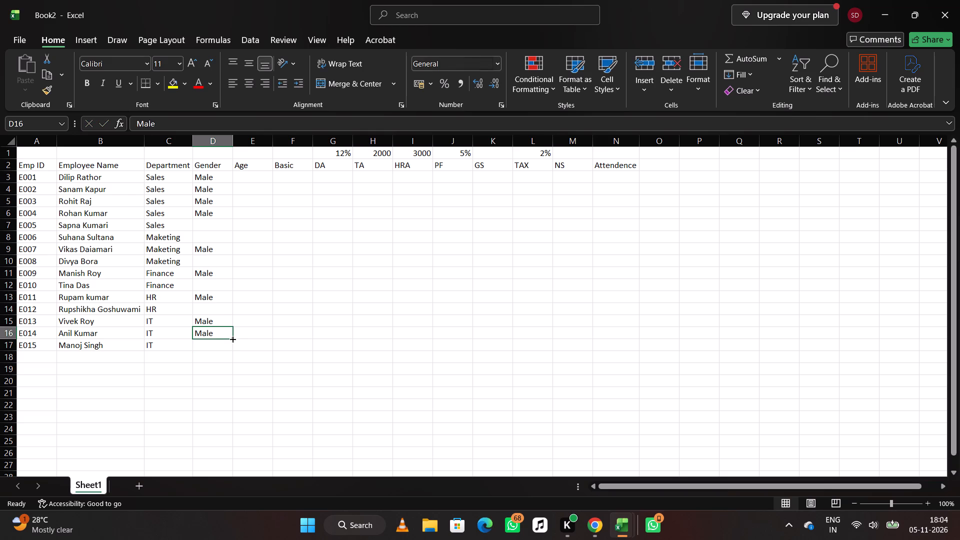
left_click_drag(232, 338, 232, 347)
Enter Female as the gender in cell D7 and fill it down to D8 for E005 and E006.
left_click(209, 311)
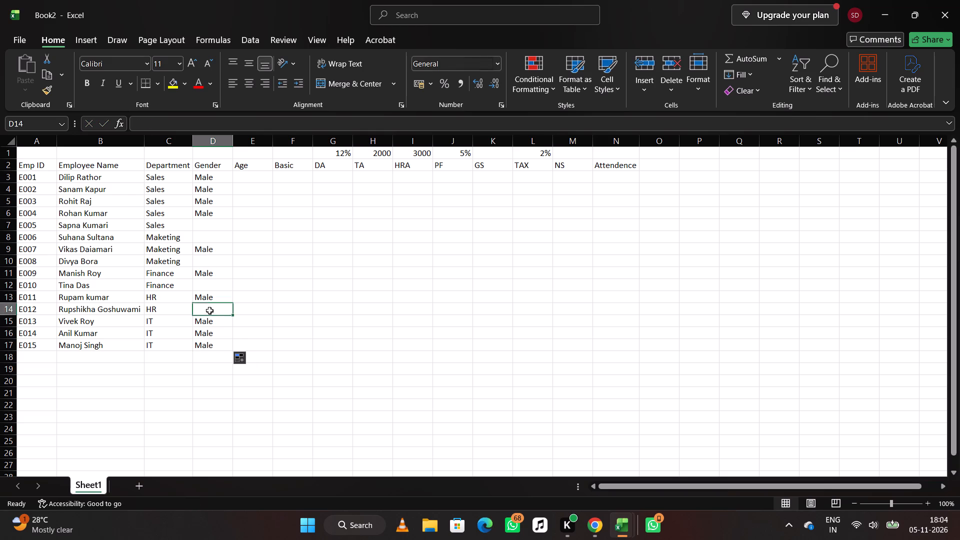
left_click(210, 222)
type("Fe")
type("male")
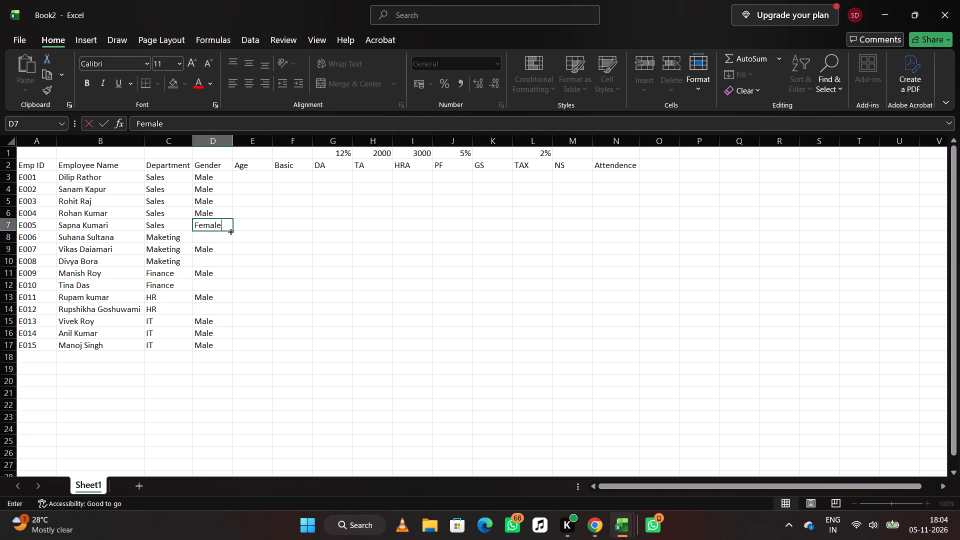
left_click_drag(230, 230, 230, 243)
left_click_drag(231, 231, 232, 243)
right_click(225, 235)
Copy Female from D7 into Gender cells D10, D12 and D14 for E008, E010 and E012.
left_click(213, 220)
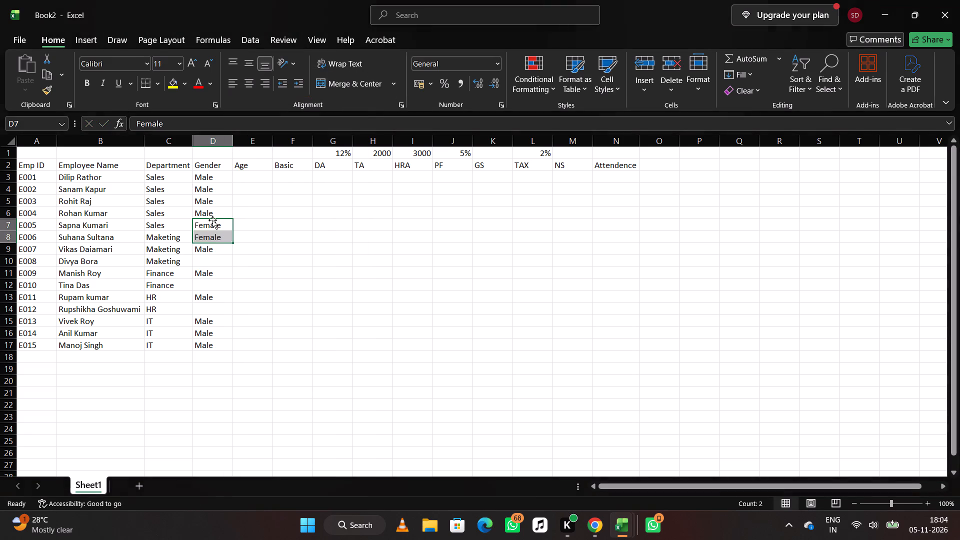
left_click(216, 227)
left_click(219, 227)
right_click(219, 227)
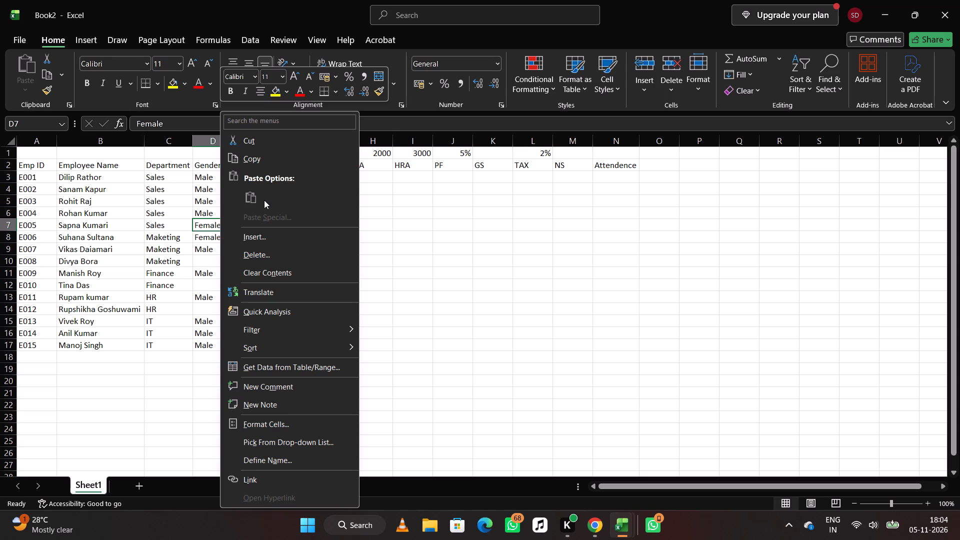
left_click(236, 159)
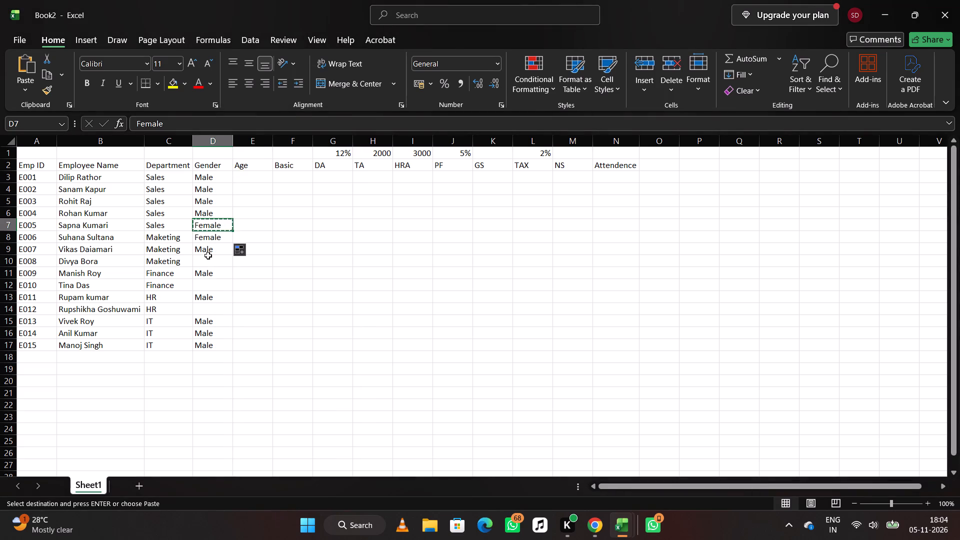
left_click(208, 255)
key("ctrl+v")
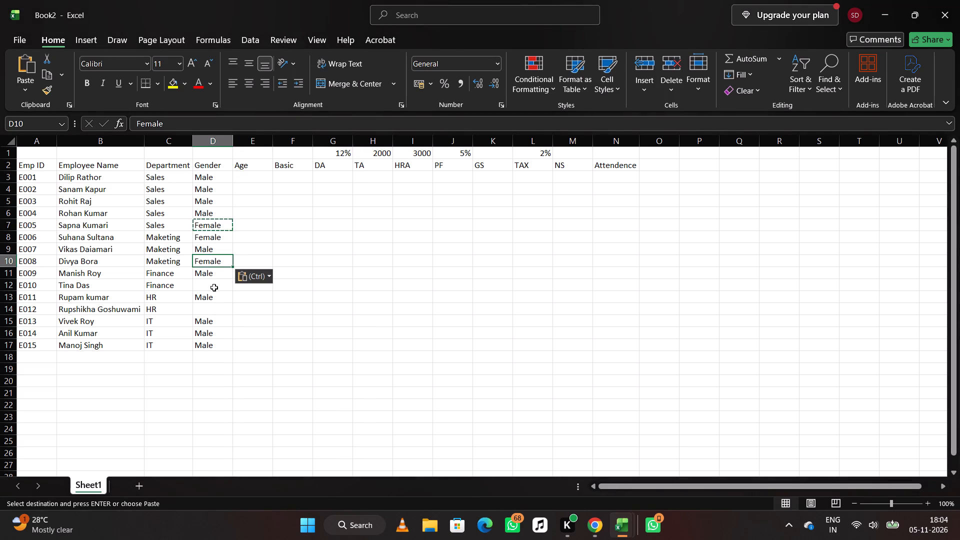
left_click(214, 287)
key("ctrl+v")
left_click(207, 312)
key("ctrl+v")
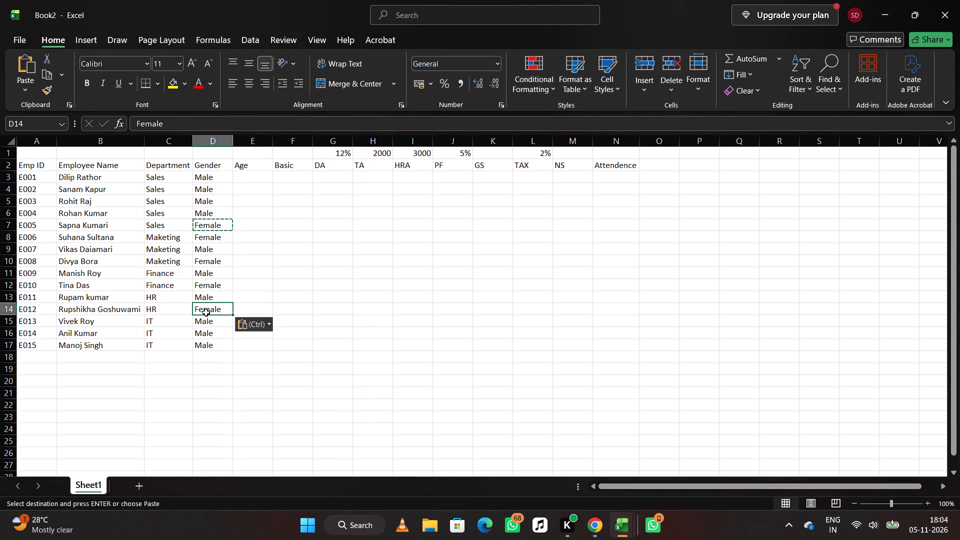
left_click(256, 222)
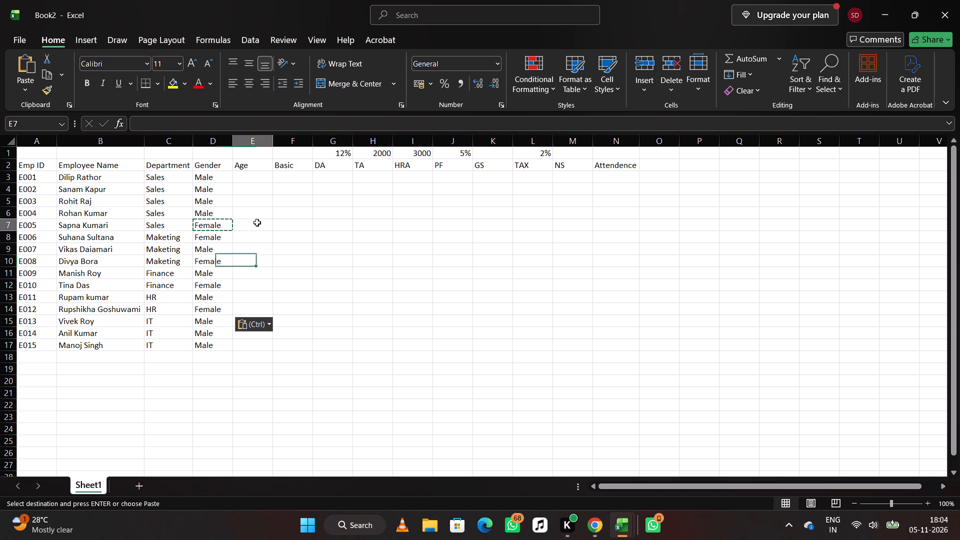
left_click(219, 231)
Enter the ages 25, 23, 26, 28 and 25 in cells E3 to E7 for E001 to E005.
left_click(244, 174)
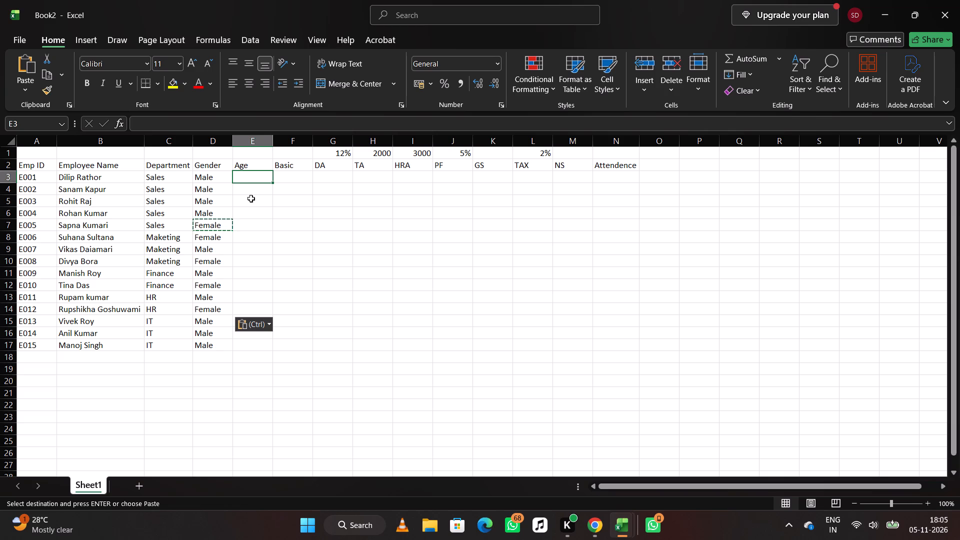
type("25")
key("Return")
type("23")
key("Return")
type("26")
key("Return")
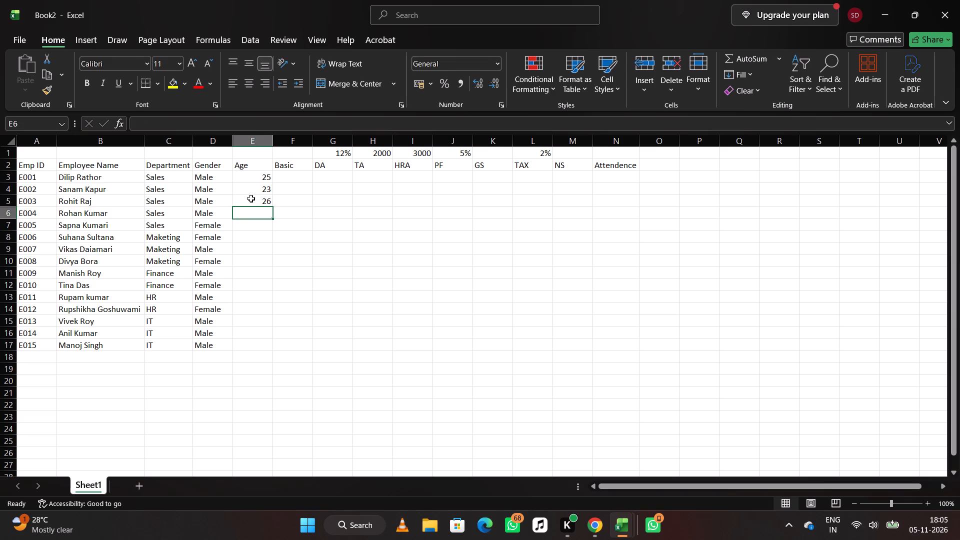
type("28")
key("Return")
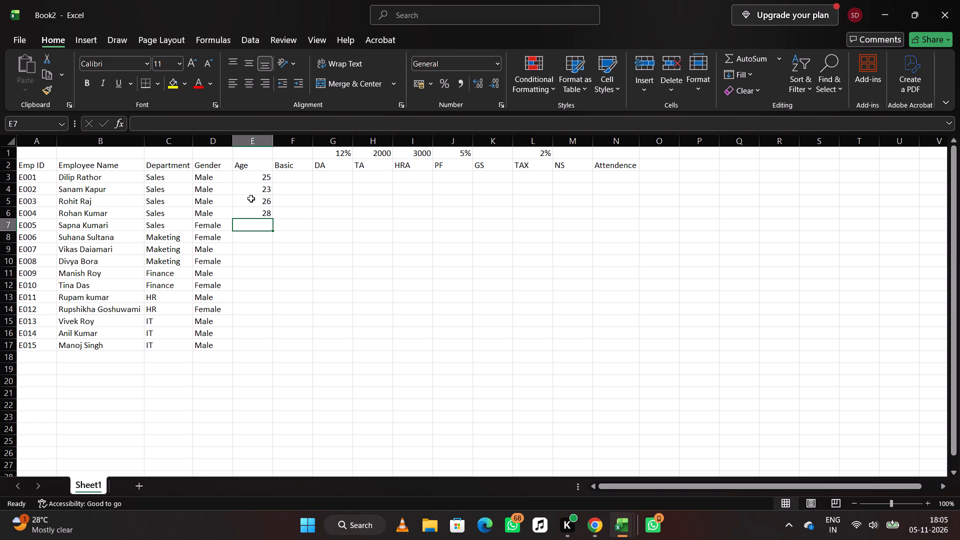
type("25")
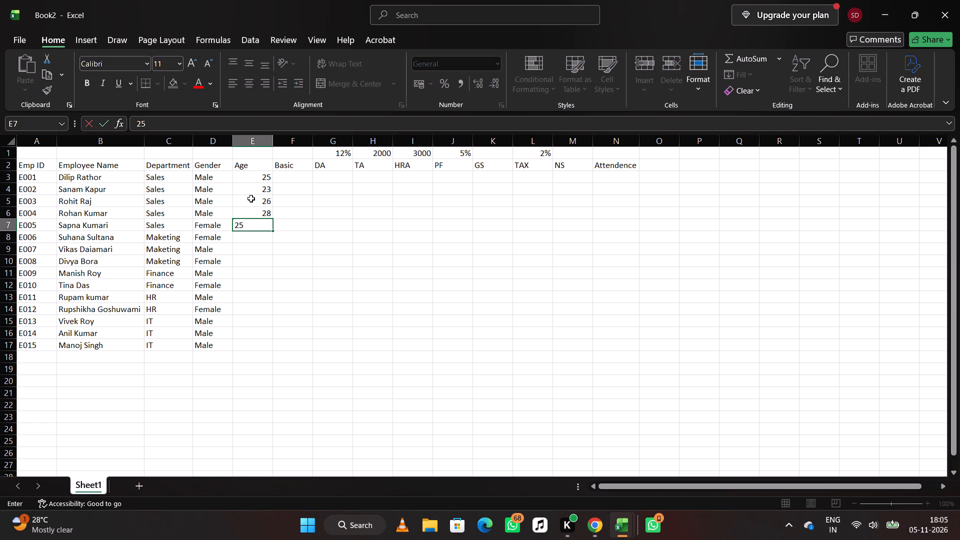
key("Return")
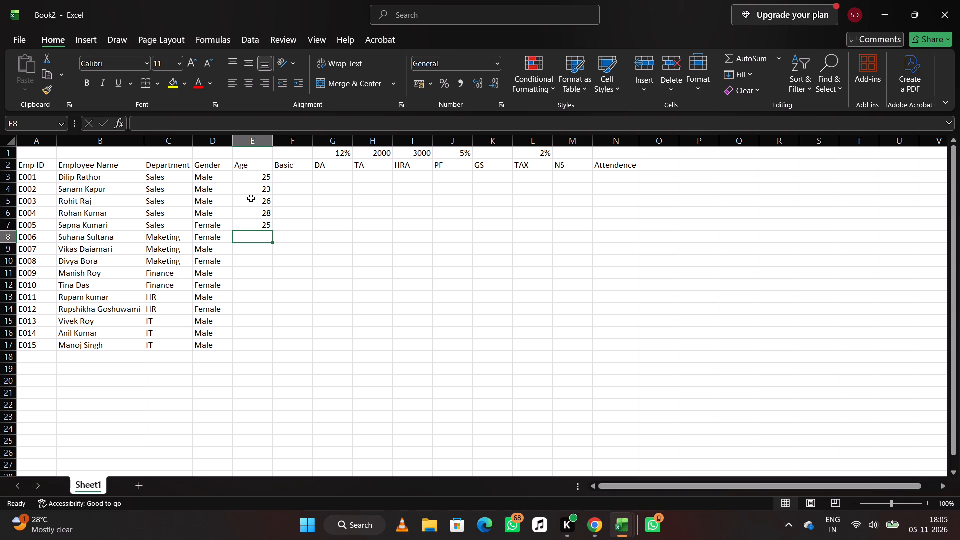
Enter the ages 29, 28 and 34 in cells E8 to E10 for E006 to E008.
type("29")
key("Return")
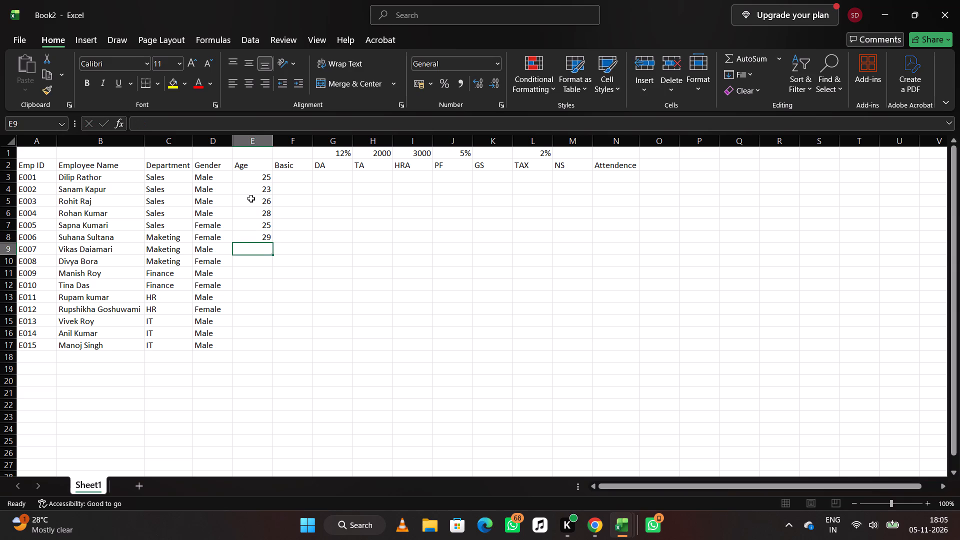
key("2")
key("8")
key("Return")
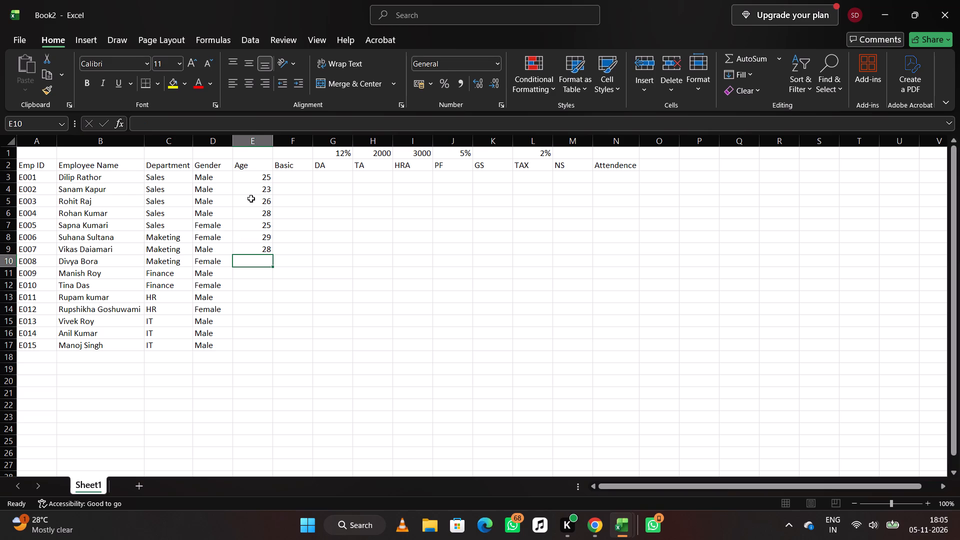
key("3")
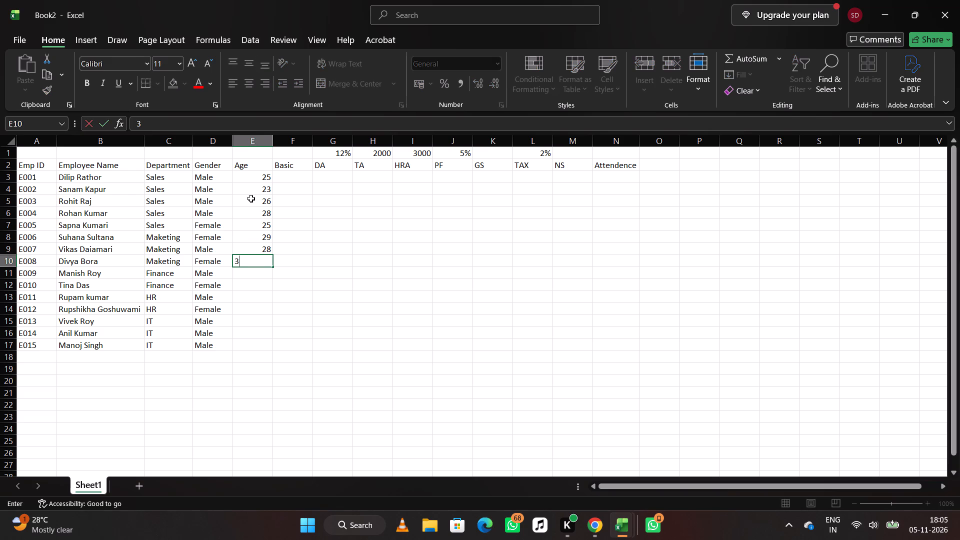
key("4")
key("Return")
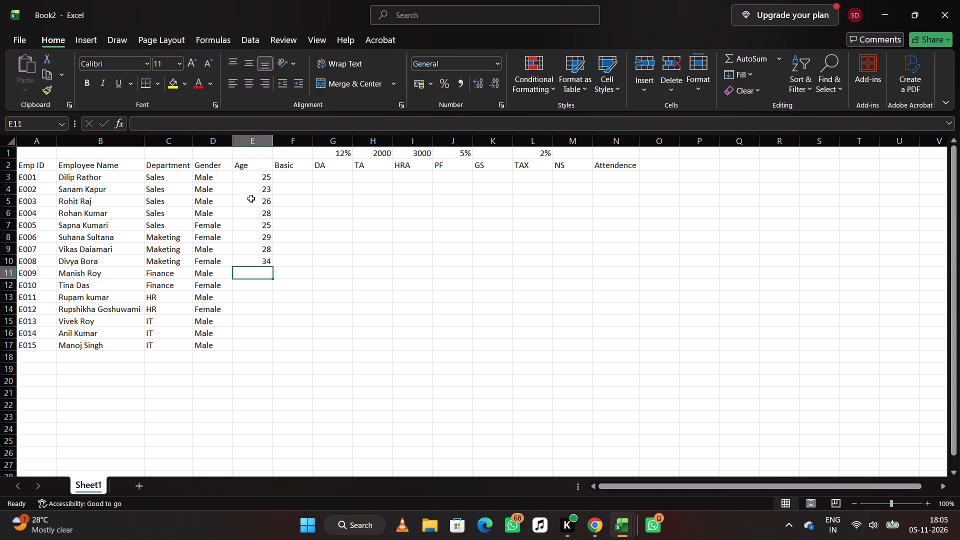
Enter the ages 39, 37, 42 and 45 in cells E11 to E14 for E009 to E012.
type("39")
key("Return")
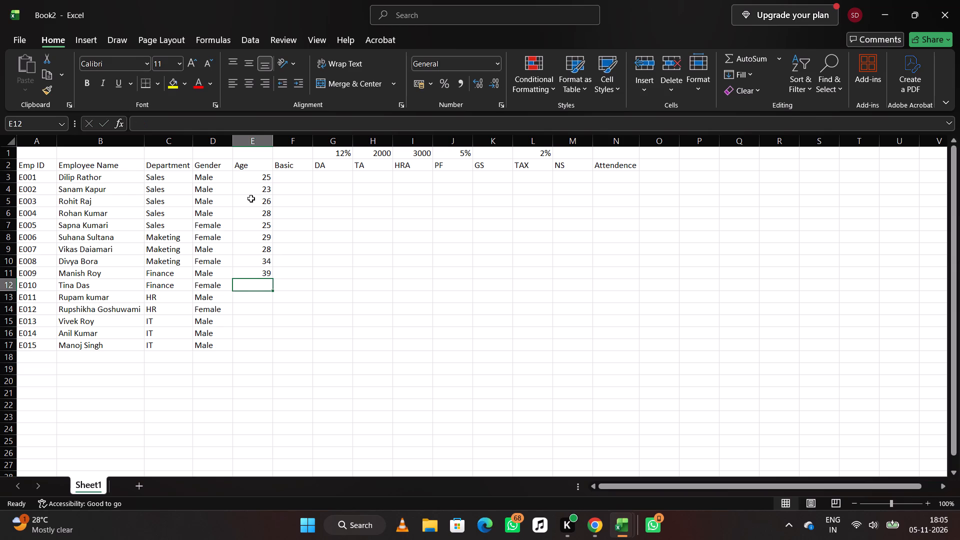
type("37")
key("Return")
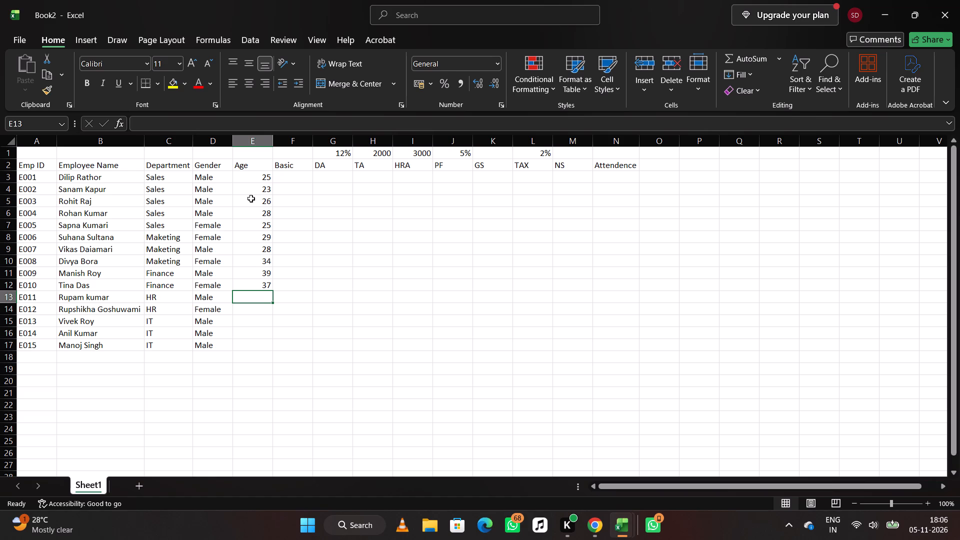
type("42")
key("Return")
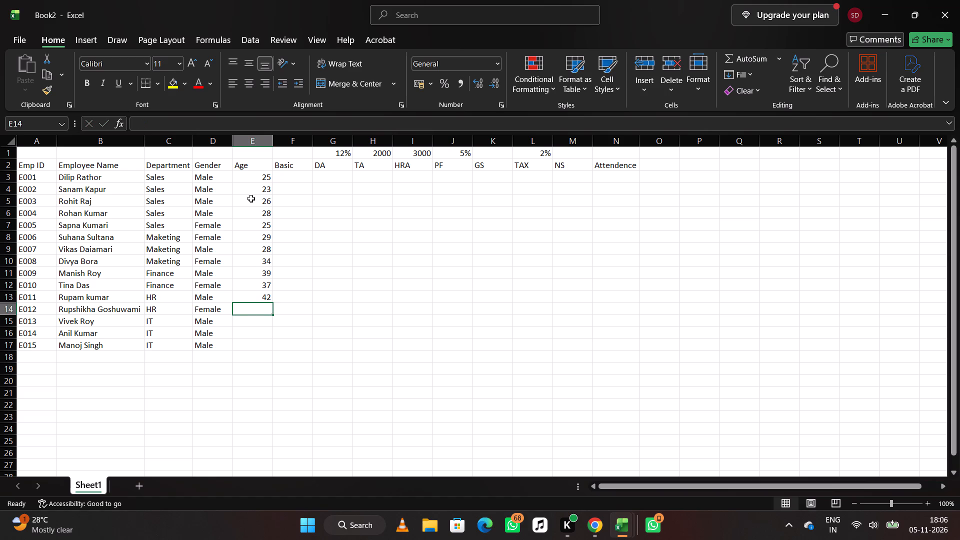
type("45")
key("Return")
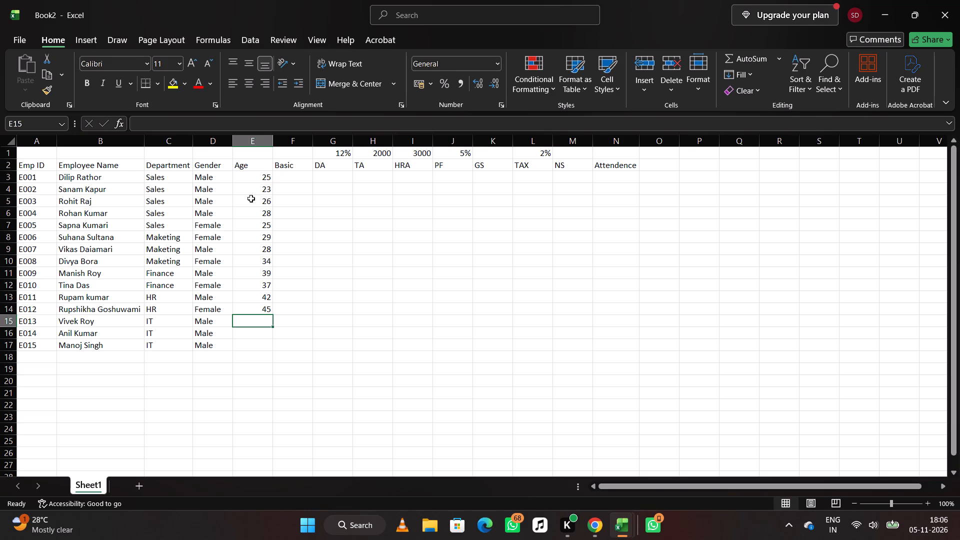
Enter the ages 35, 31 and 40 in cells E15 to E17 for E013 to E015.
type("35")
key("Return")
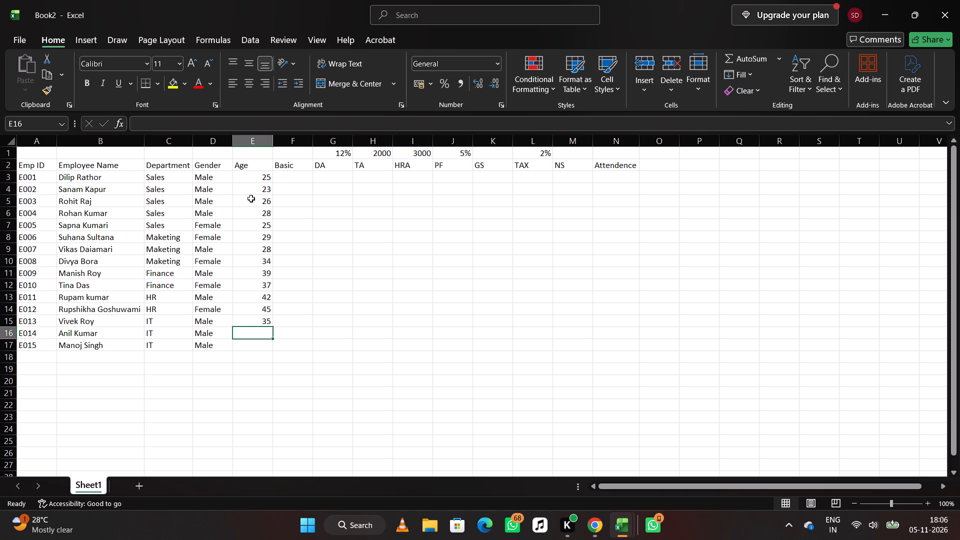
key("3")
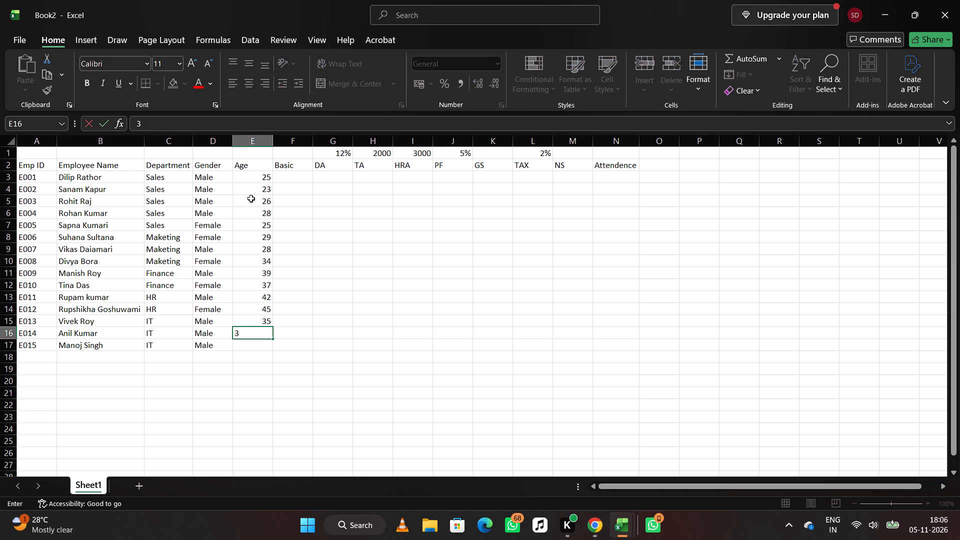
key("1")
key("Return")
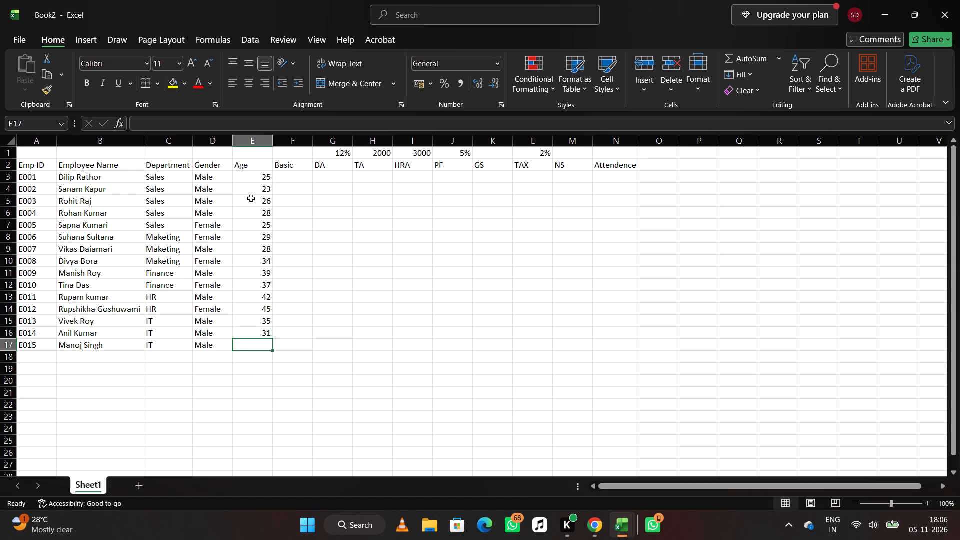
type("40")
key("Return")
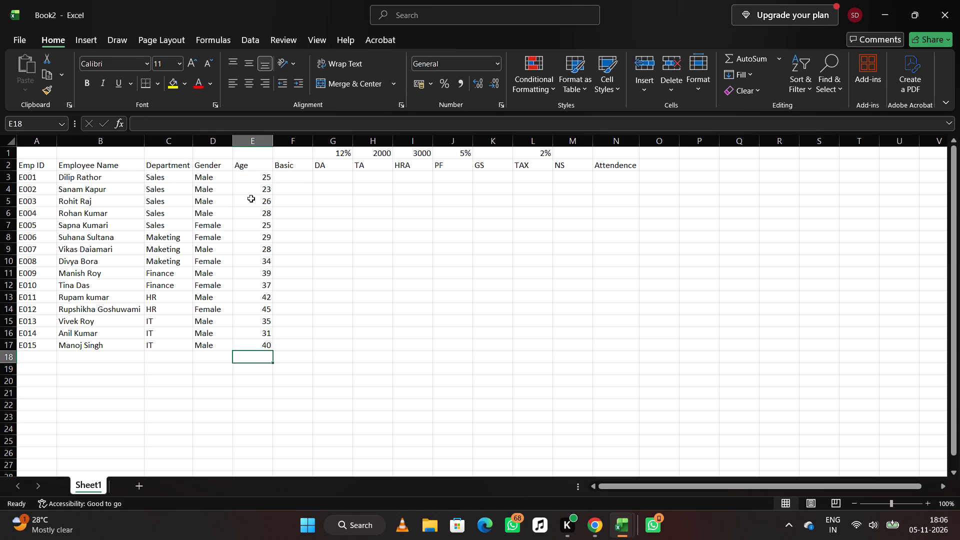
Enter the Basic salaries 30000, 32000 and 31500 in cells F3 to F5 for E001 to E003.
left_click(294, 177)
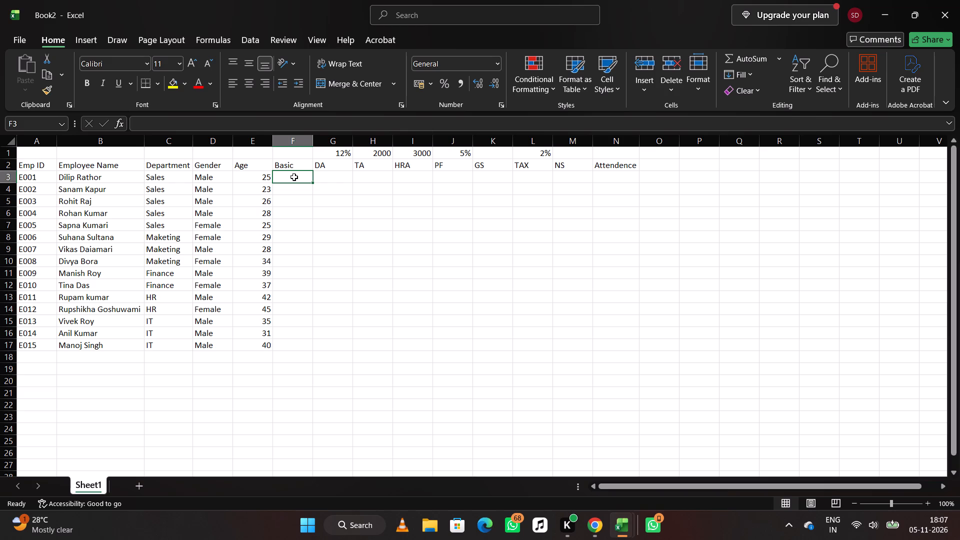
type("30")
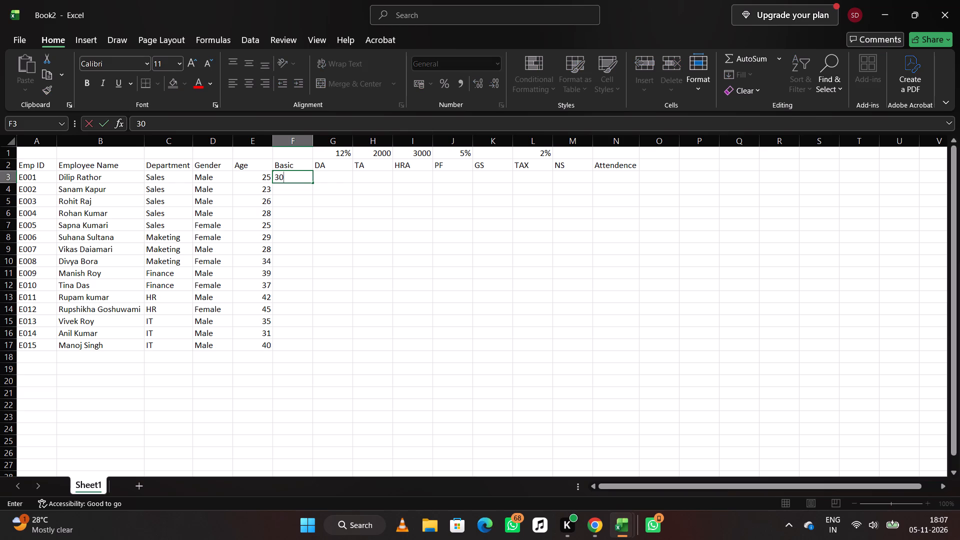
type("00")
key("0")
key("Return")
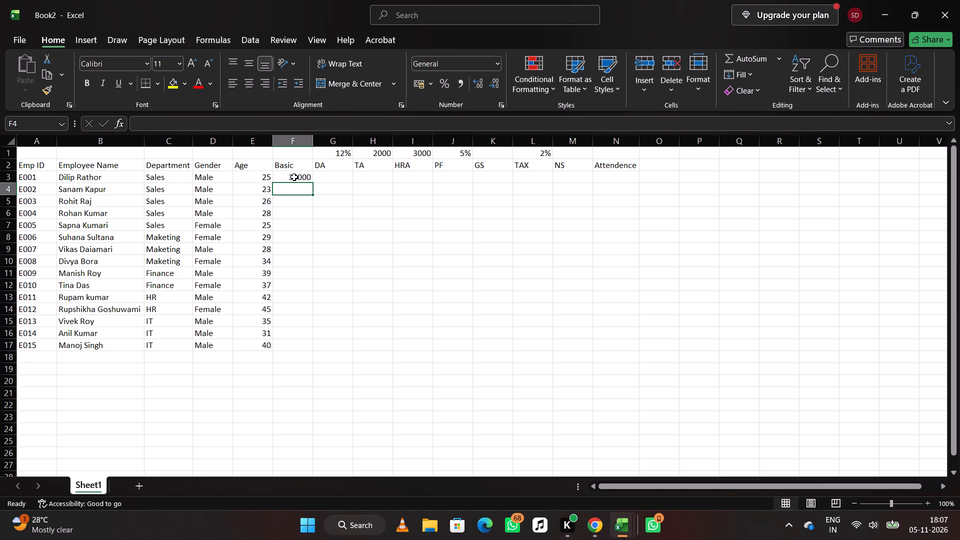
type("32000")
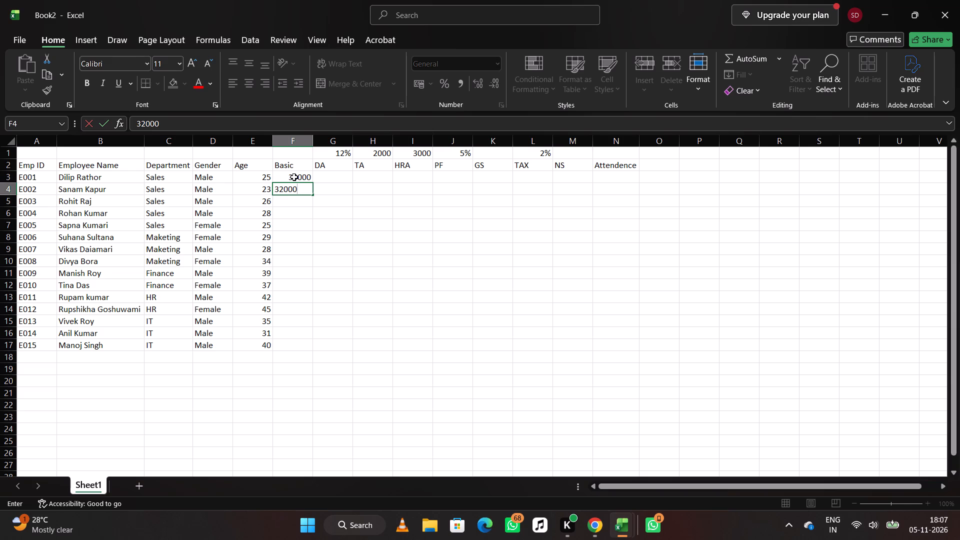
key("Return")
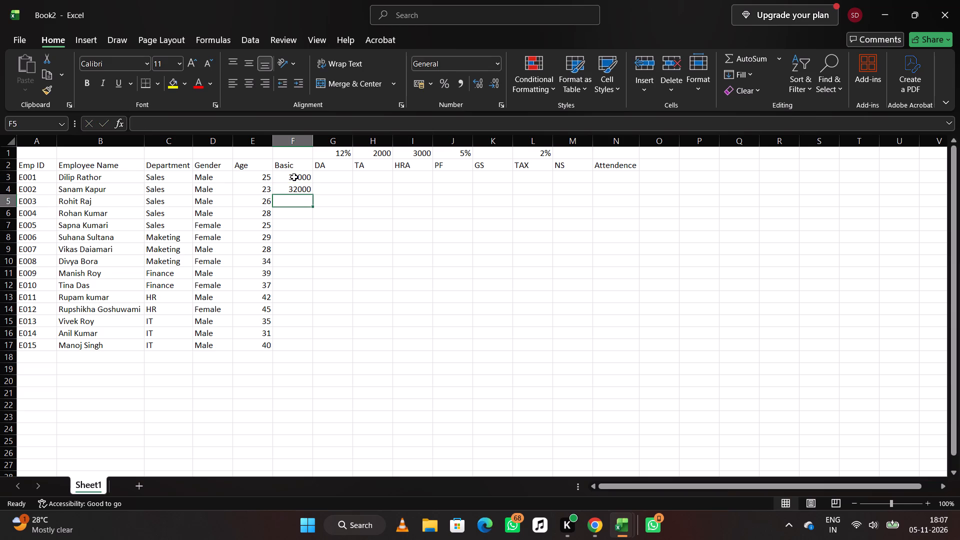
type("31")
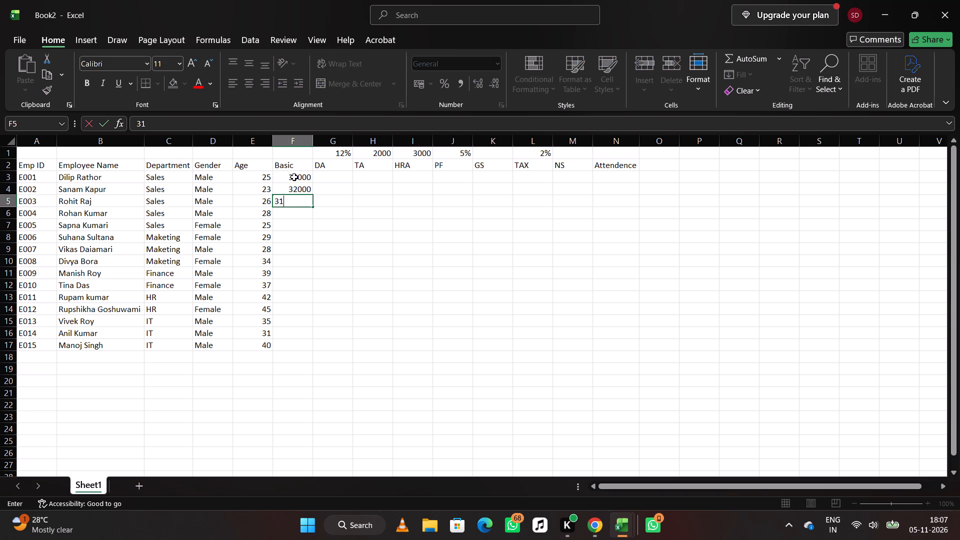
type("500")
key("Return")
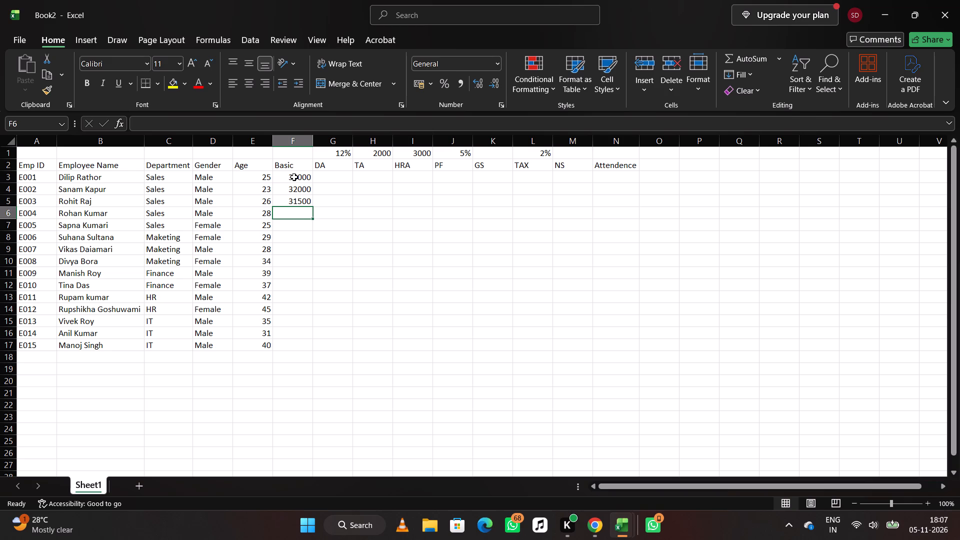
Enter the Basic salaries 36000, 34500, 39500, 40000 and 42600 in cells F6 to F10 for E004 to E008.
key("3")
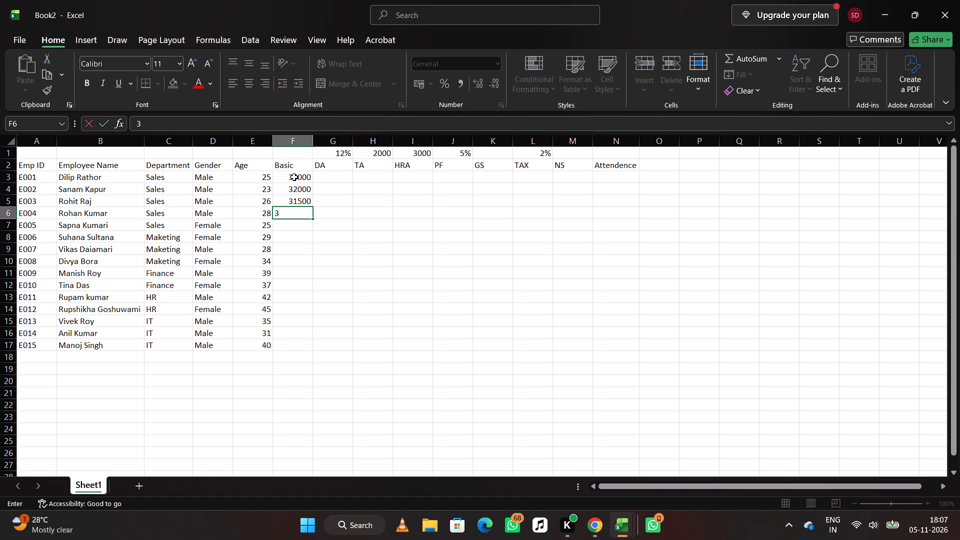
type("6000")
key("Return")
type("34500")
key("Return")
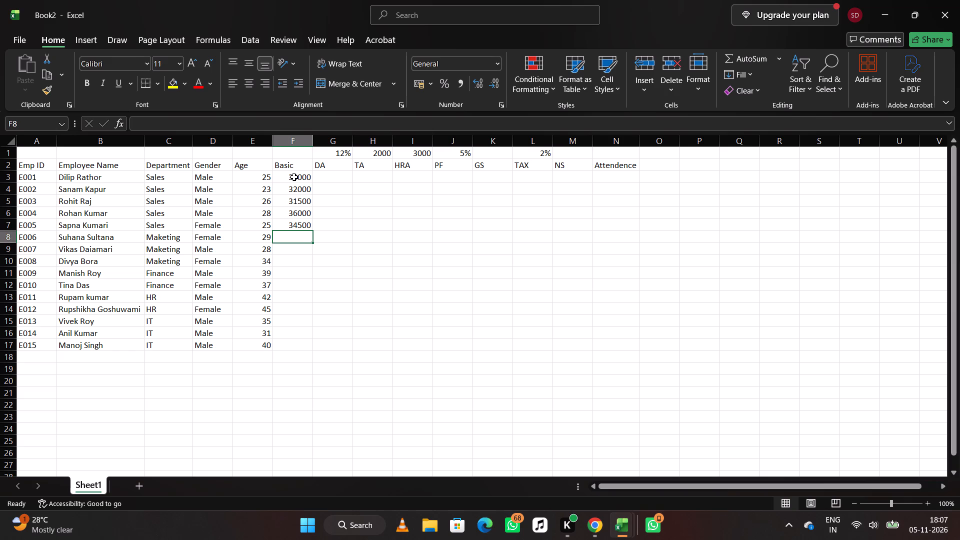
type("39500")
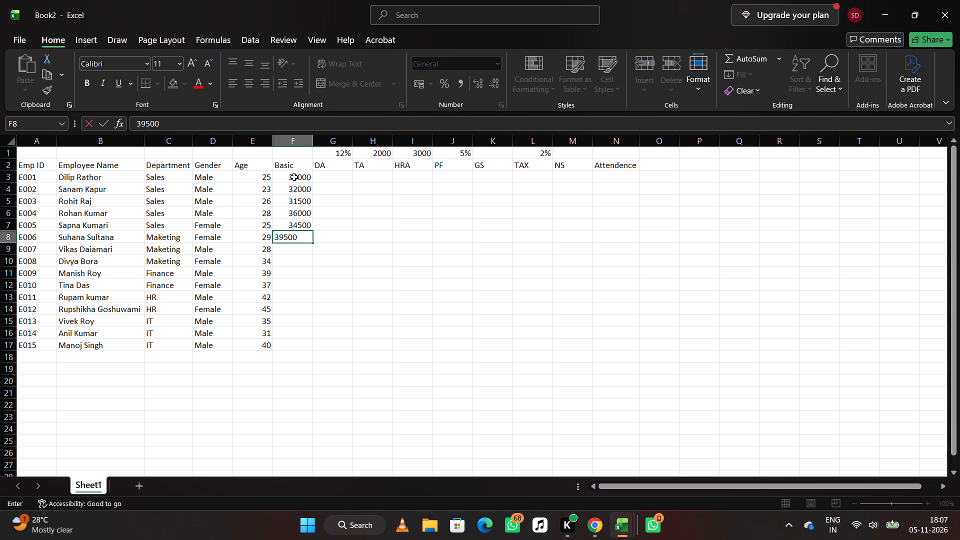
key("Return")
type("40")
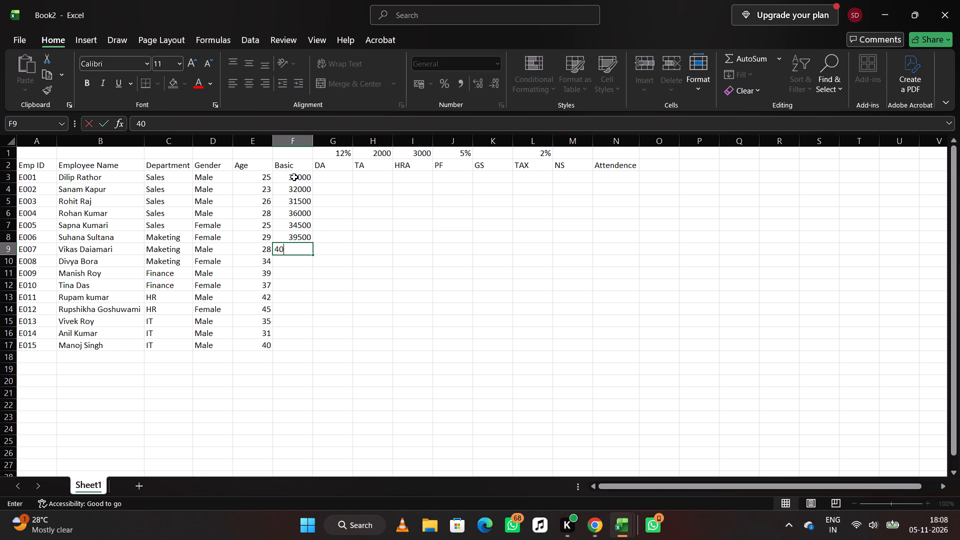
type("000")
key("Return")
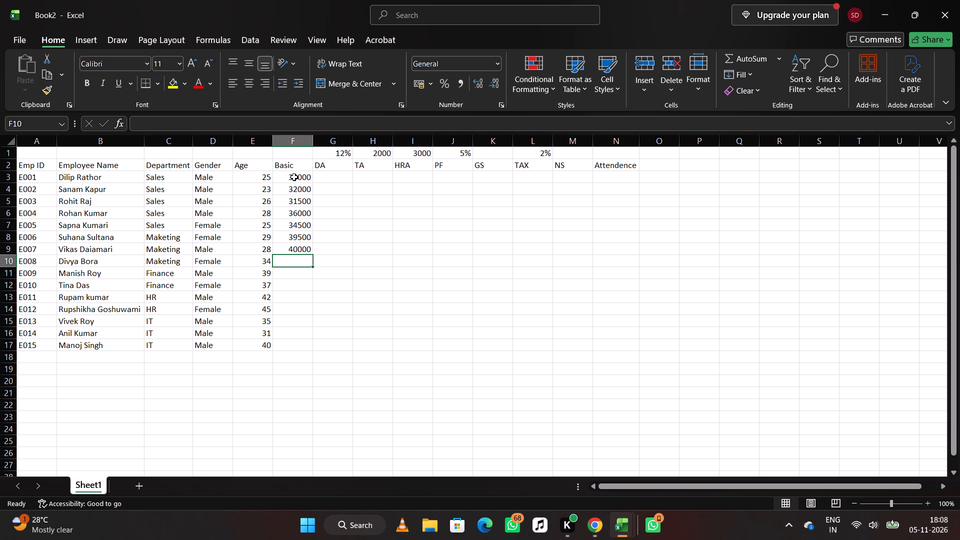
type("42")
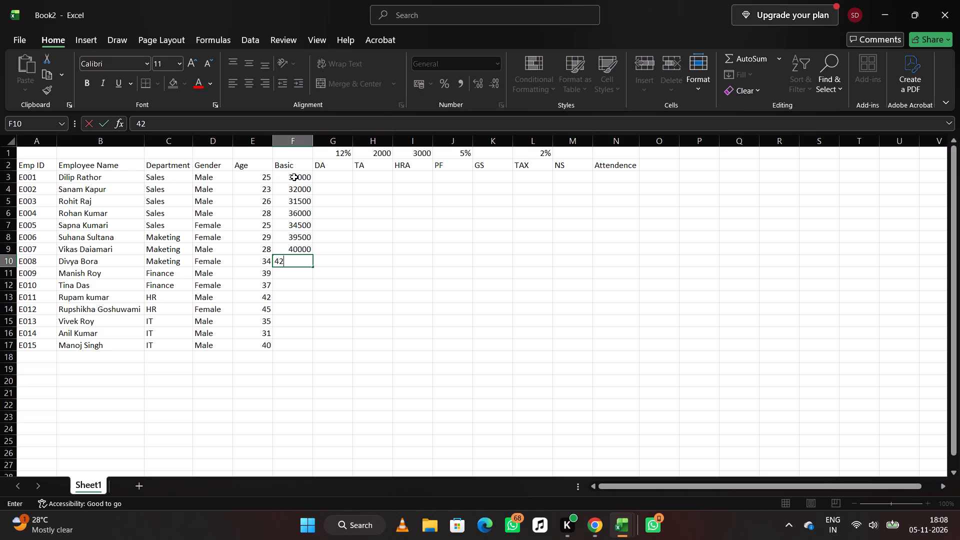
type("600")
key("Return")
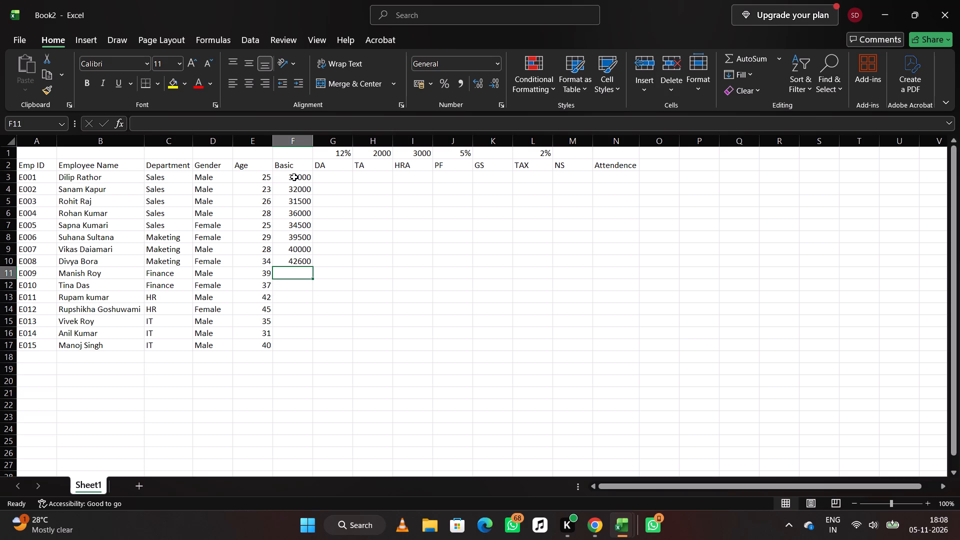
Enter the Basic salaries 50000 and 52000 in cells F11 and F12 for E009 and E010.
type("50")
key("Return")
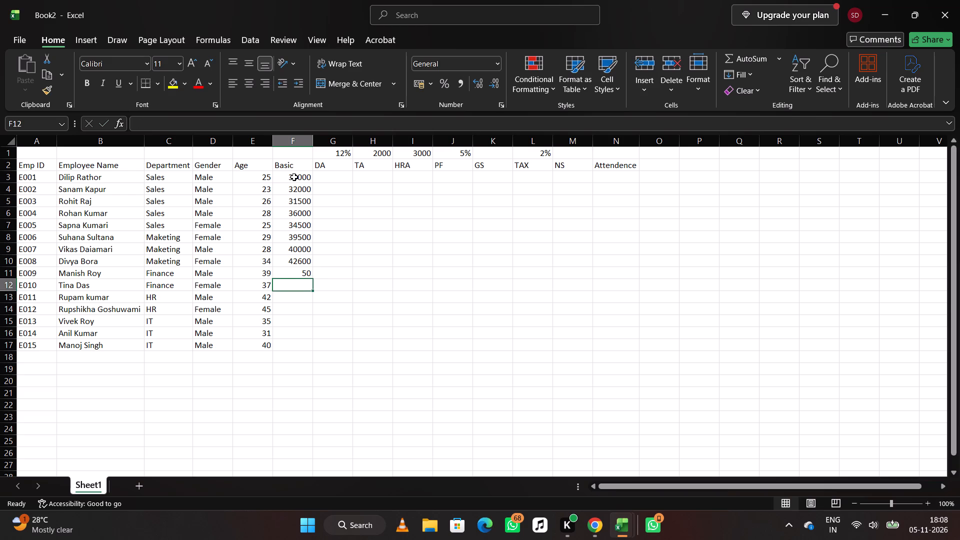
type("55")
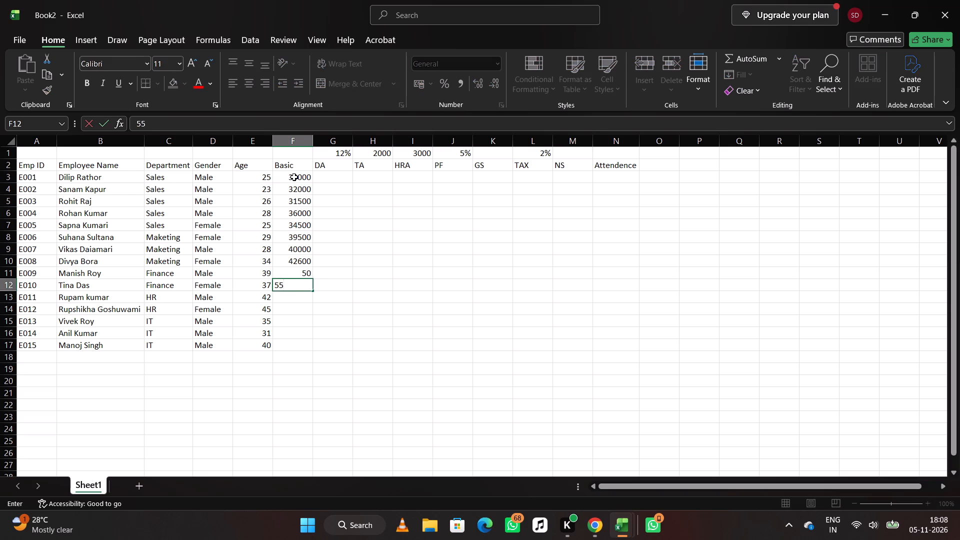
key("BackSpace")
key("BackSpace")
key("Up")
type("50")
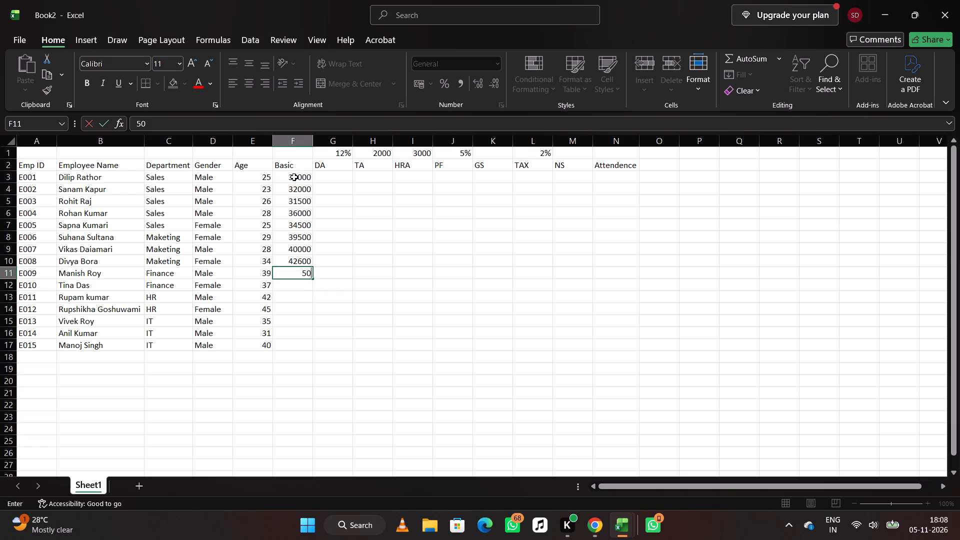
type("000")
key("Return")
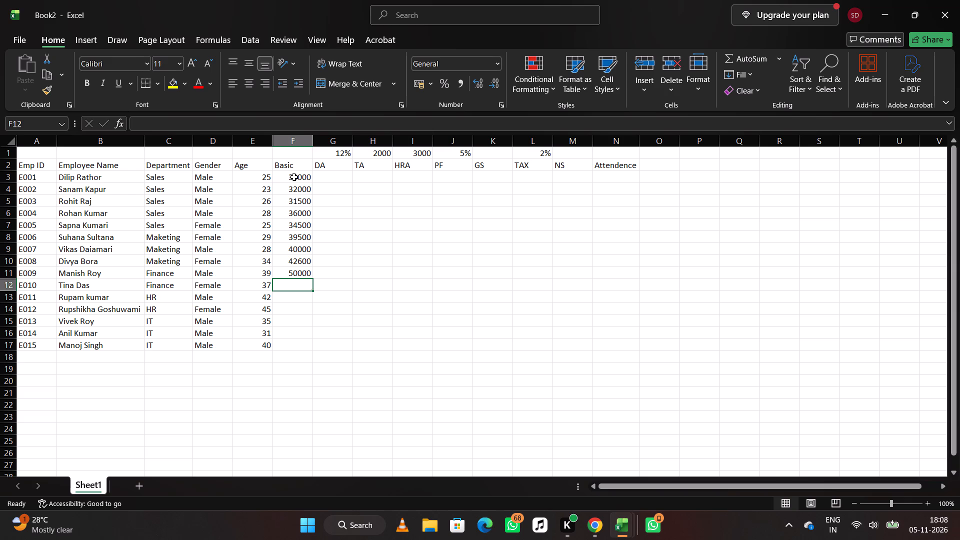
type("52000.")
key("BackSpace")
key("Return")
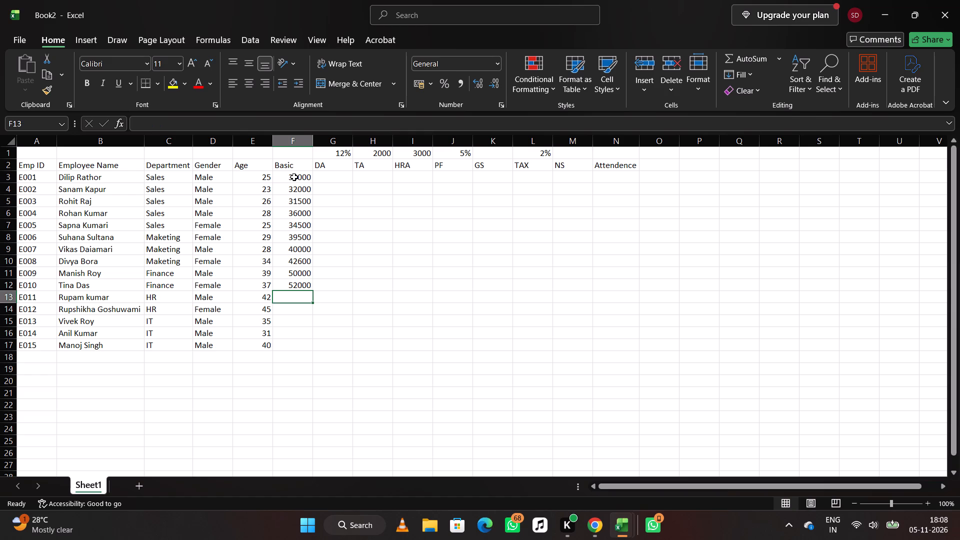
Enter the Basic salaries 80000, 80000 and 75500 in cells F13 to F15 for E011 to E013.
type("8000")
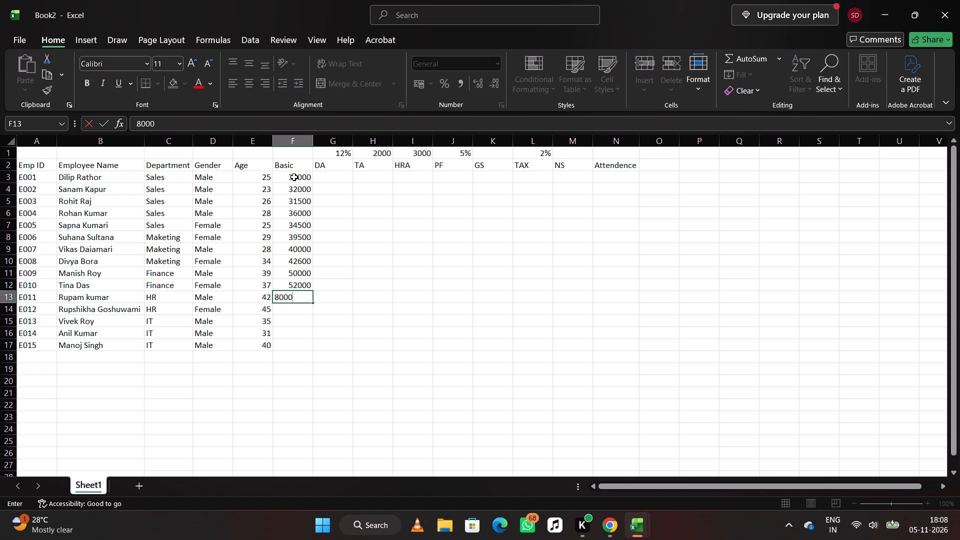
key("0")
key("Return")
type("8000")
key("Return")
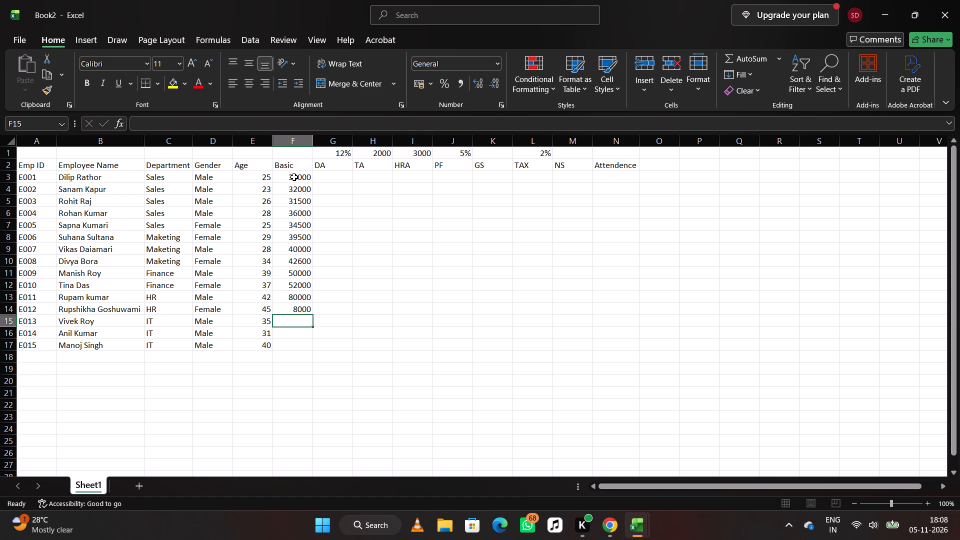
key("Up")
type("80000")
key("Return")
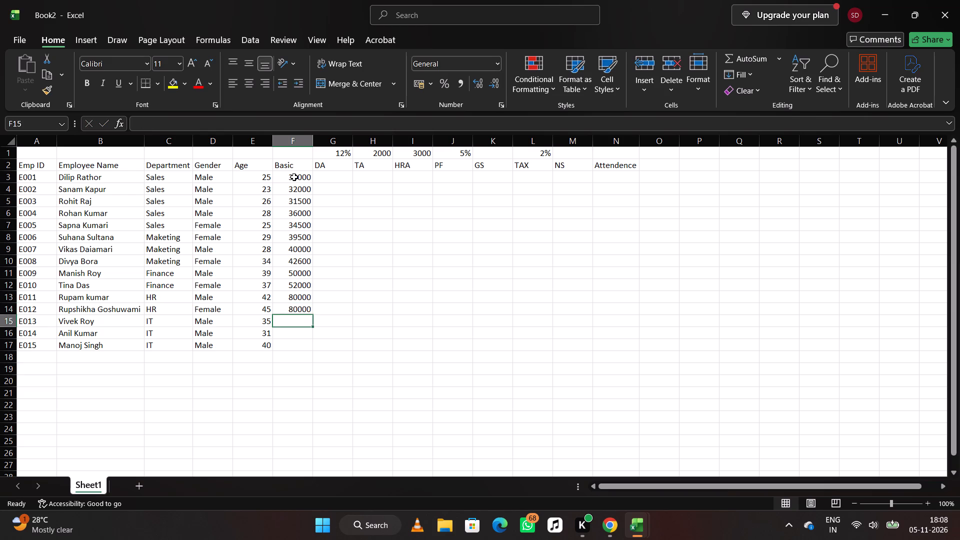
type("75")
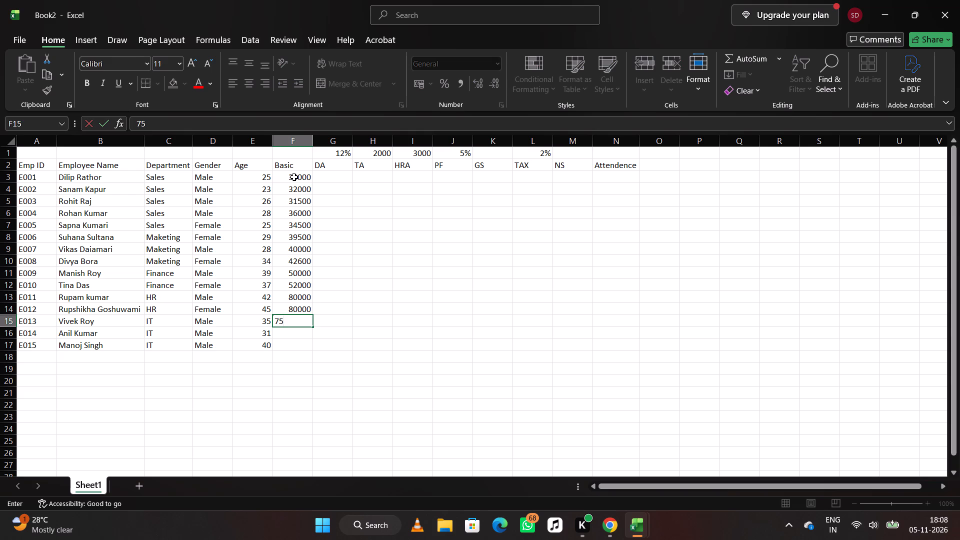
type("500")
key("Return")
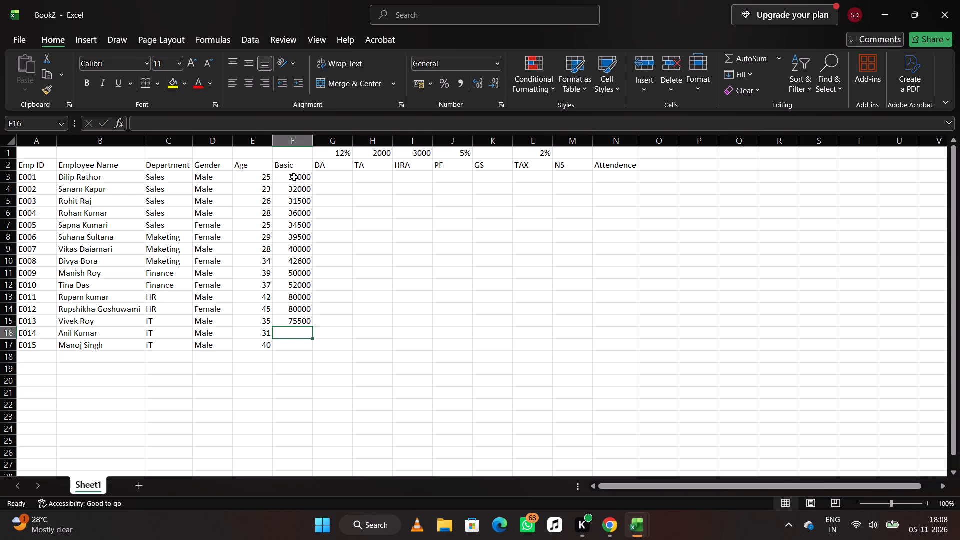
Enter the Basic salaries 70000 and 73500 in cells F16 and F17 for E014 and E015.
type("70")
type("000")
key("Return")
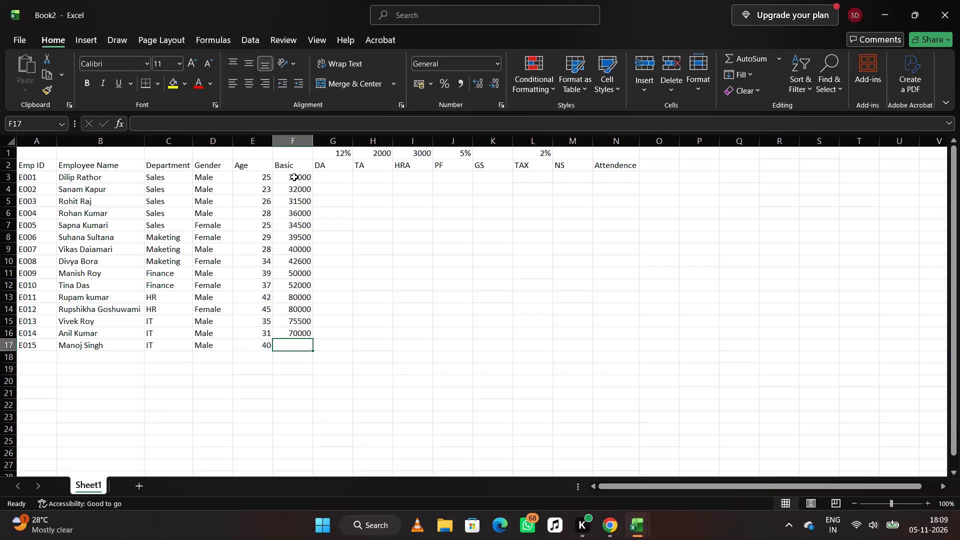
key("7")
key("3")
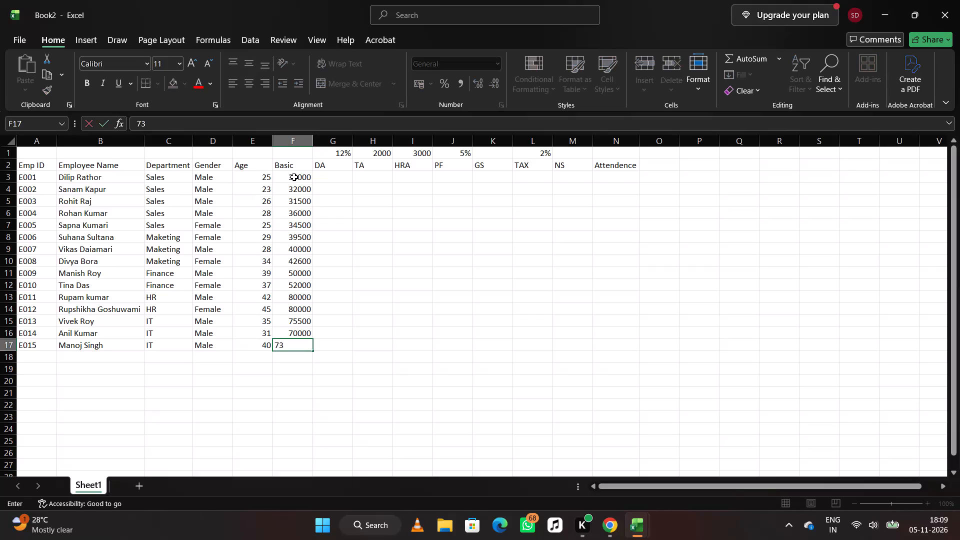
type("500")
key("Return")
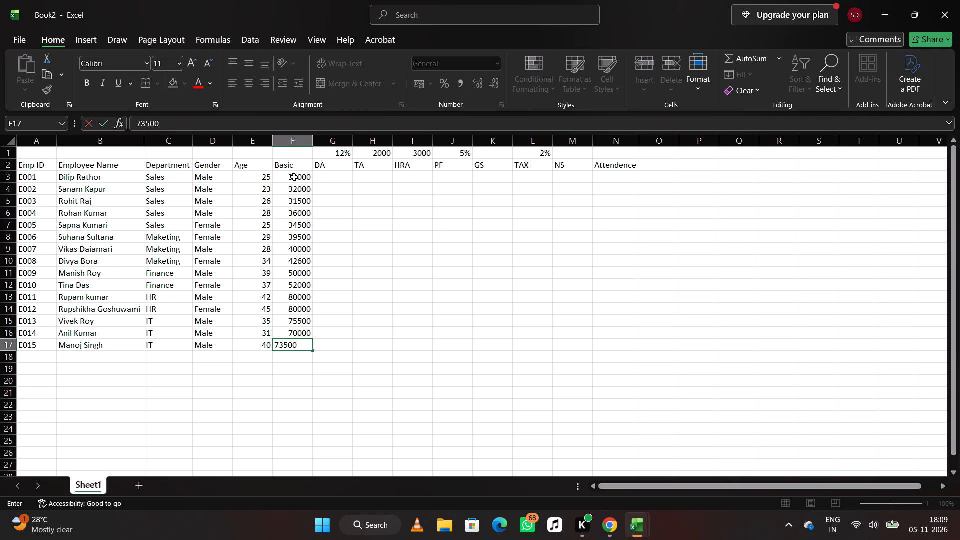
Calculate DA in cell G3 with the formula =F3*12% and fill it down to G17.
left_click(330, 177)
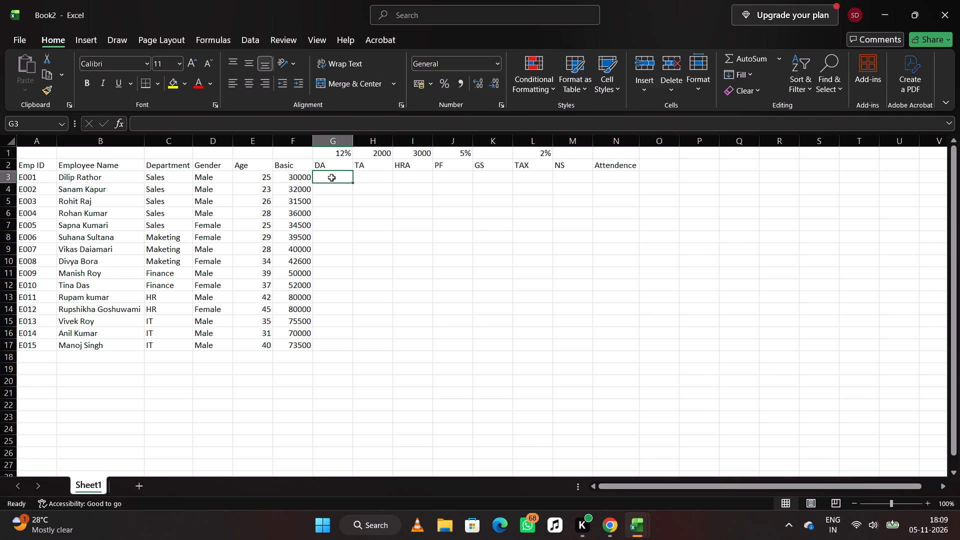
key("equal")
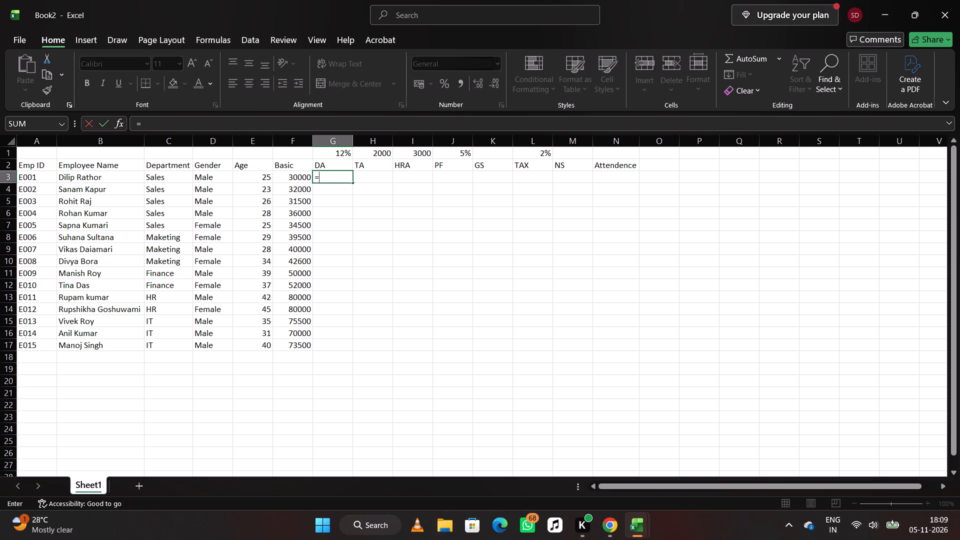
left_click(303, 177)
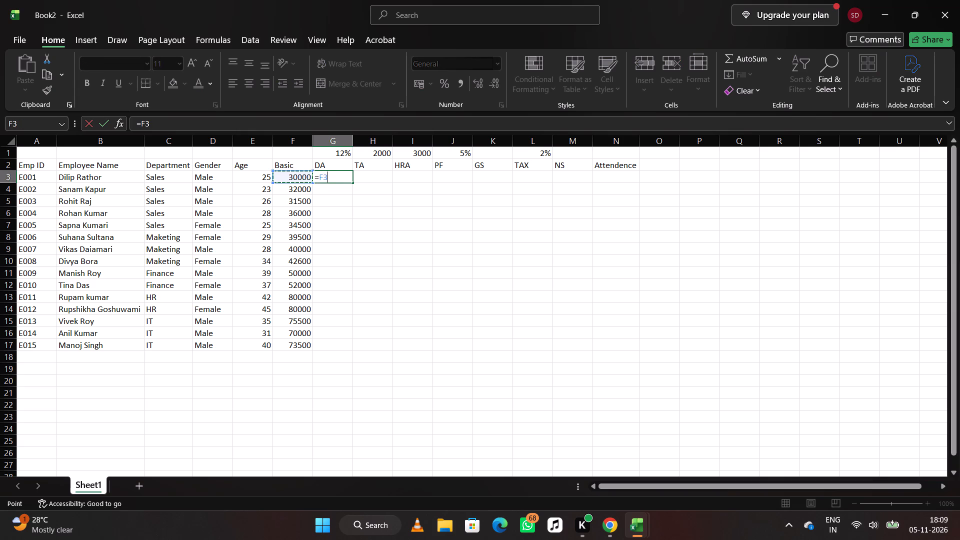
key("shift+asterisk")
type("12")
key("shift+percent")
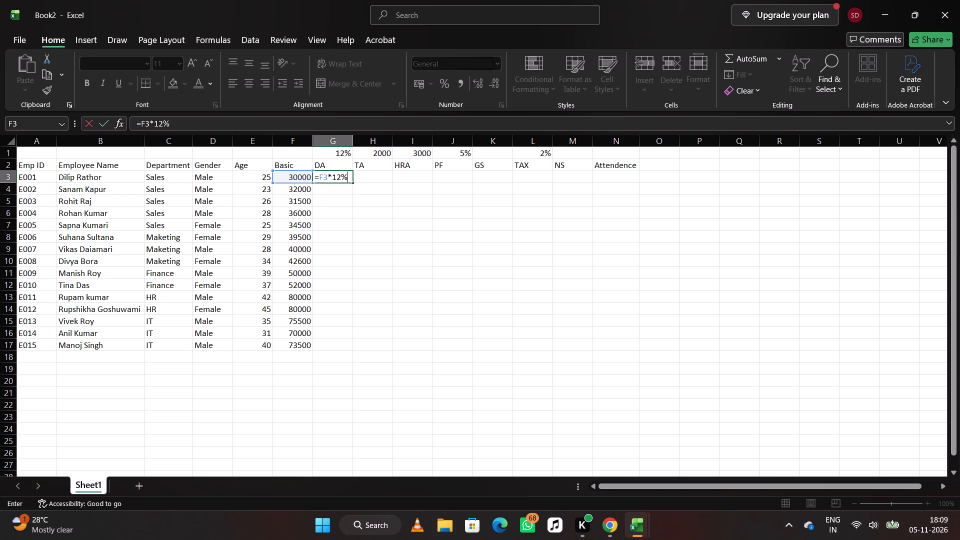
key("Return")
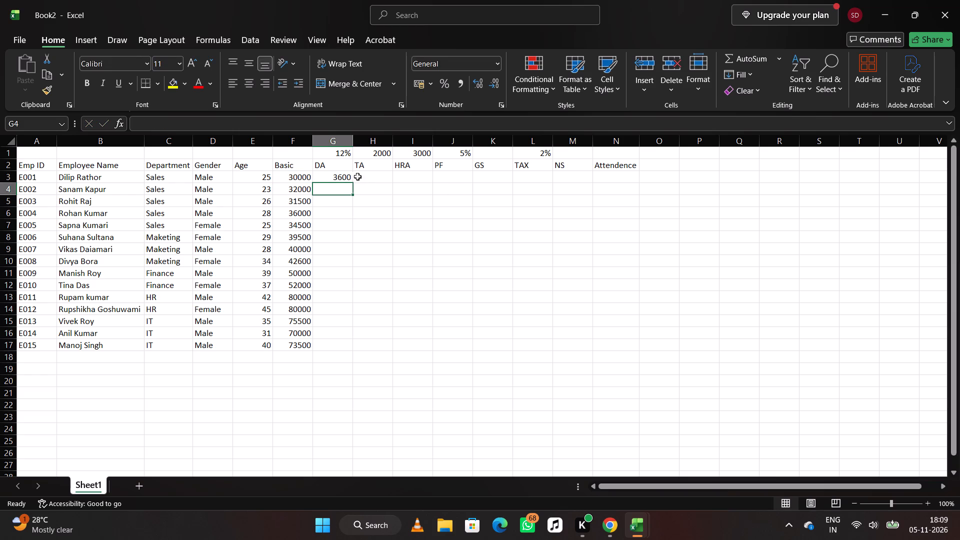
left_click(342, 175)
left_click_drag(352, 182, 351, 184)
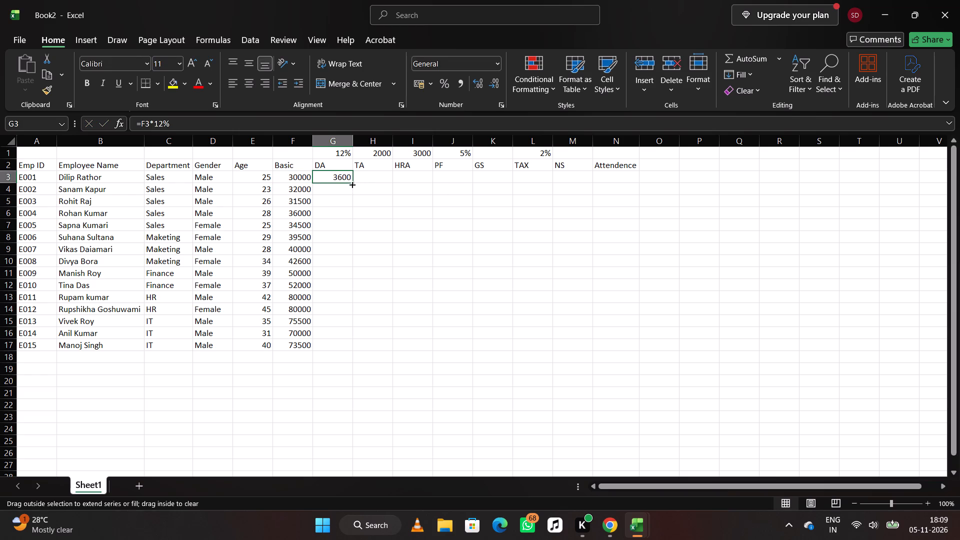
left_click_drag(351, 184, 364, 347)
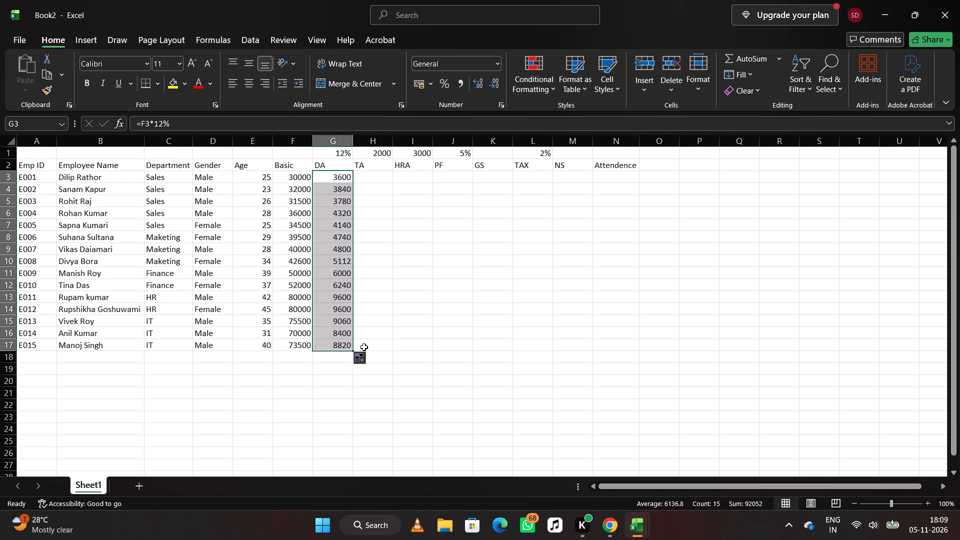
Replace the TA header in cell H2 with "Travell Allowance" and autofit column H to the text.
left_click(336, 166)
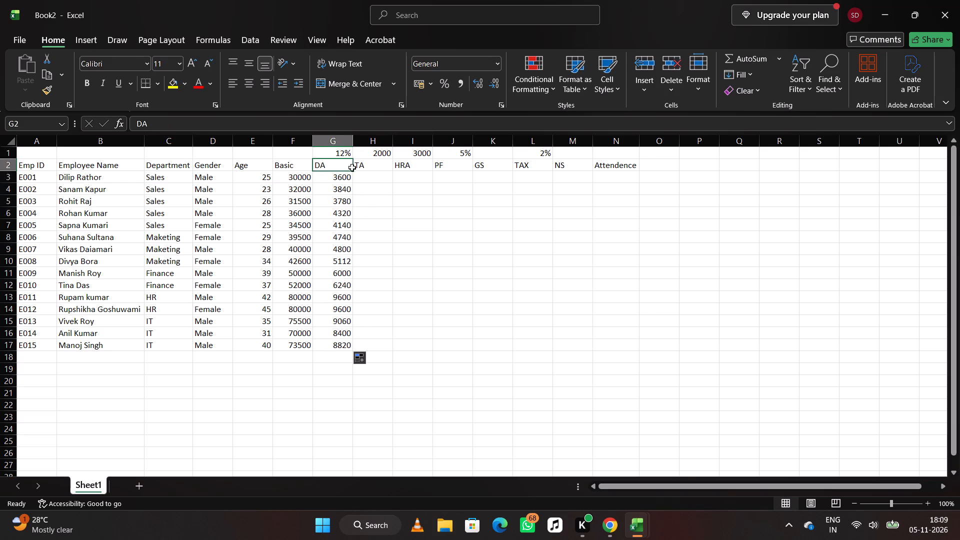
left_click(365, 172)
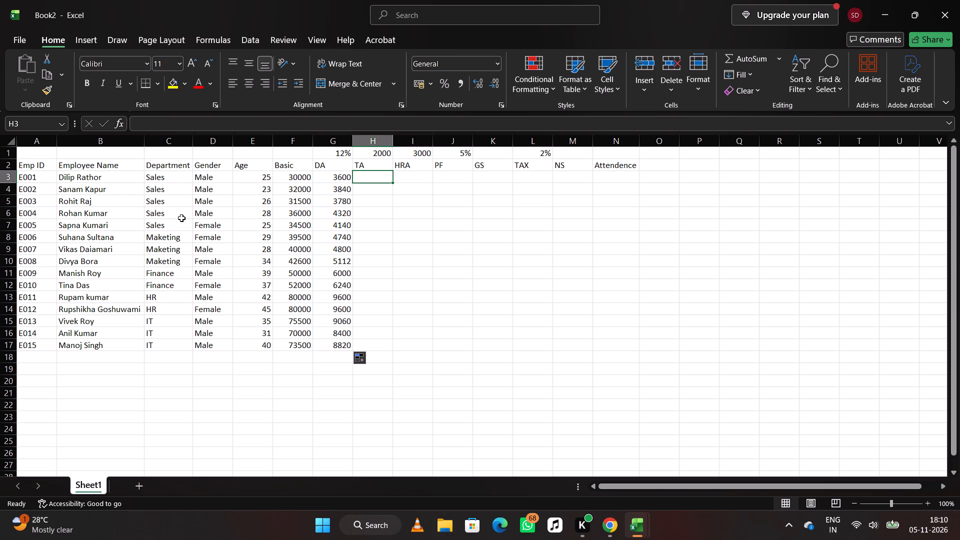
left_click(374, 170)
left_click(373, 166)
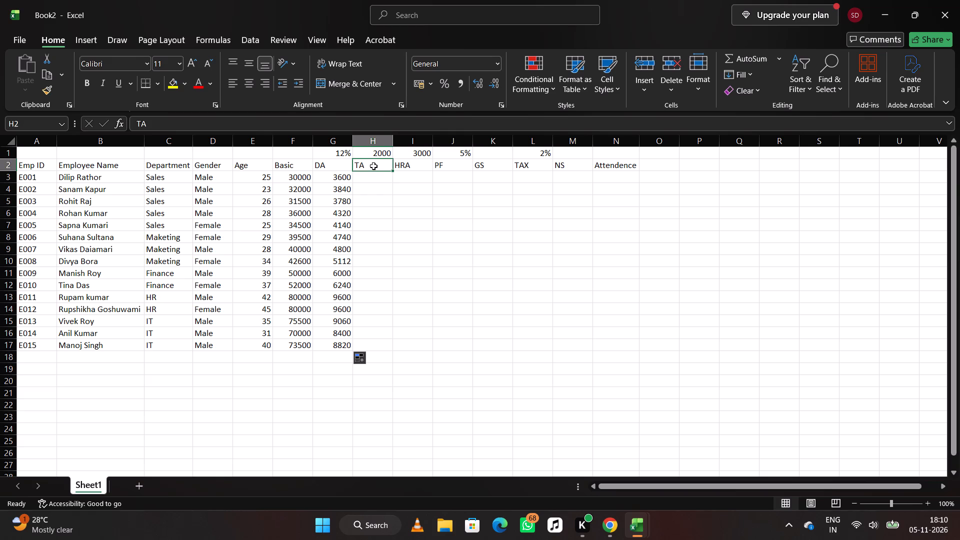
key("BackSpace")
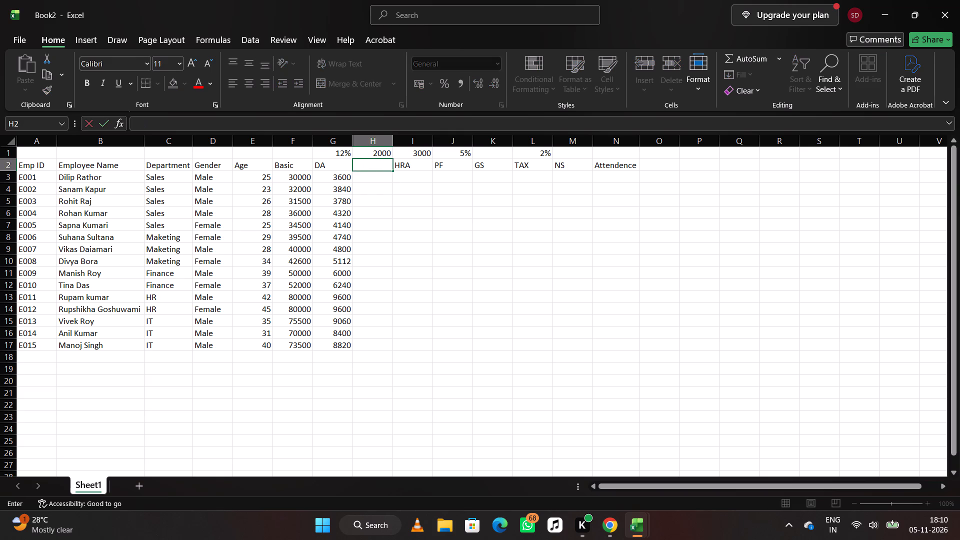
type("Travell")
key("space")
key("shift+a")
type("llol")
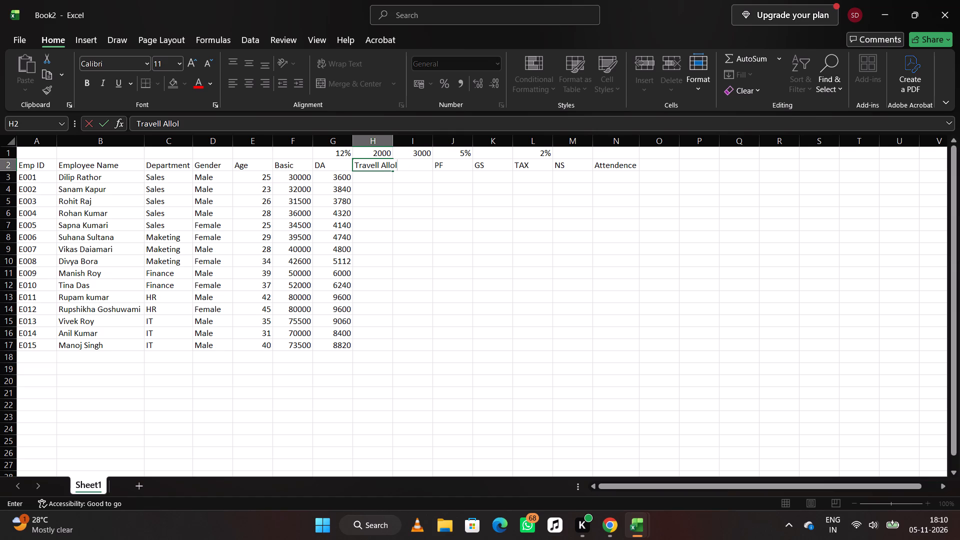
key("BackSpace")
type("wan")
type("ce")
double_click(389, 145)
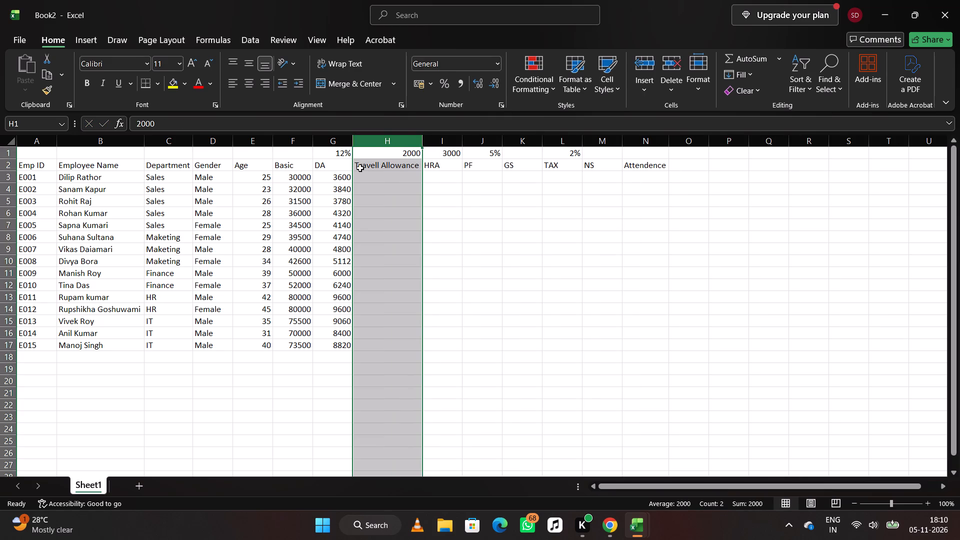
left_click(338, 169)
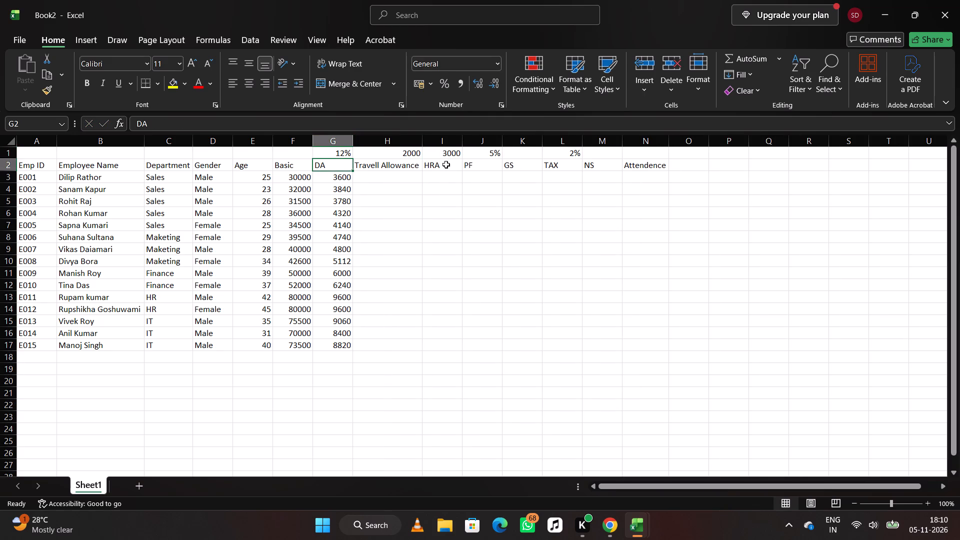
Enter a travel allowance of 2000 in cell H3 and fill it down to H17.
left_click(392, 180)
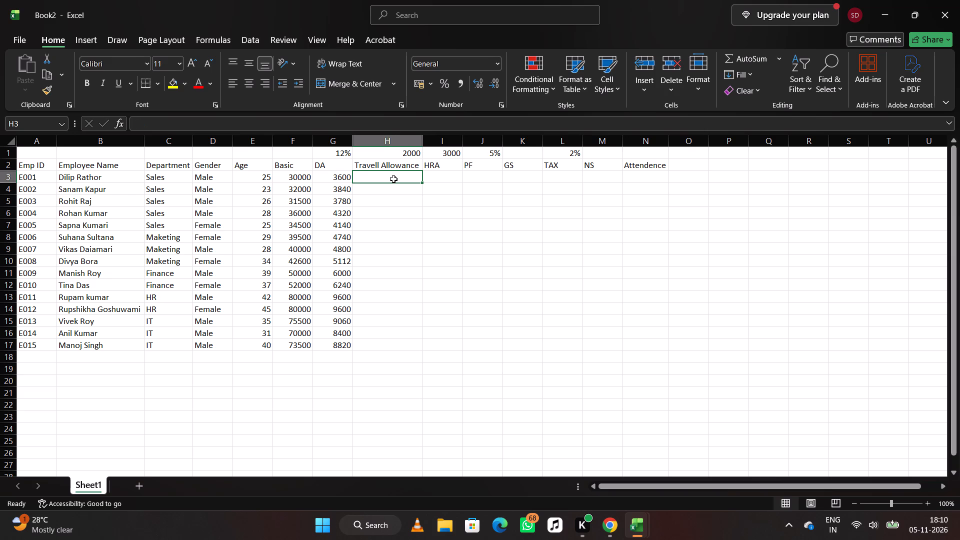
type("2000")
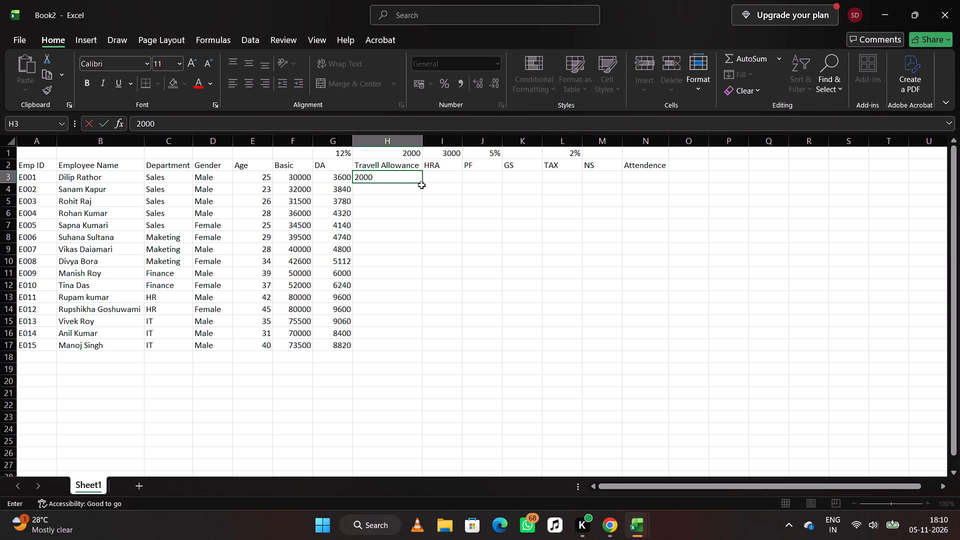
left_click_drag(421, 185, 419, 351)
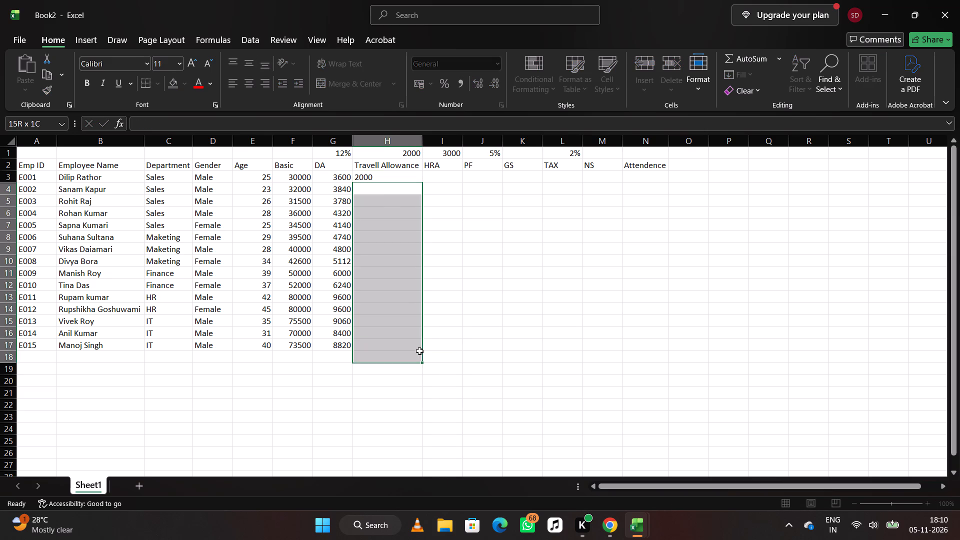
left_click_drag(419, 351, 419, 346)
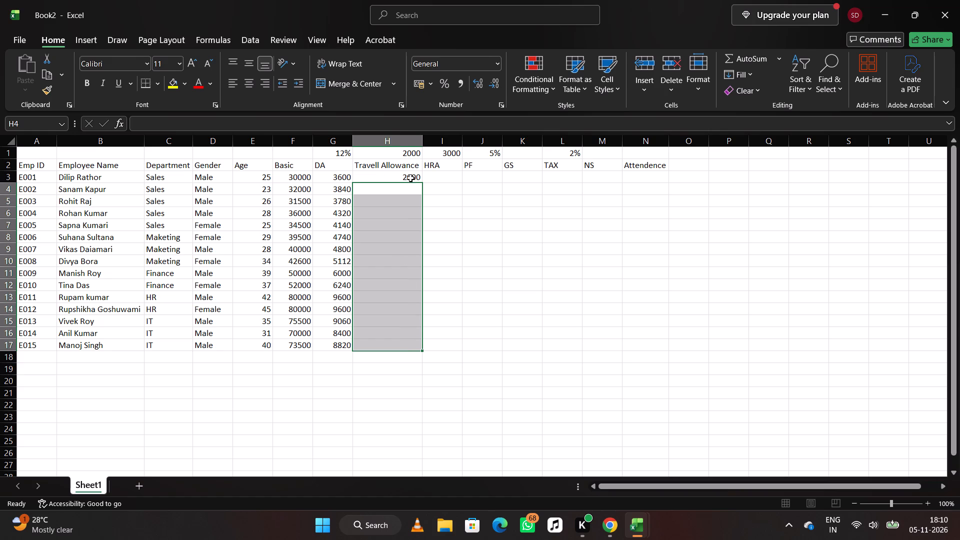
double_click(410, 177)
left_click(421, 182)
left_click_drag(421, 182, 429, 286)
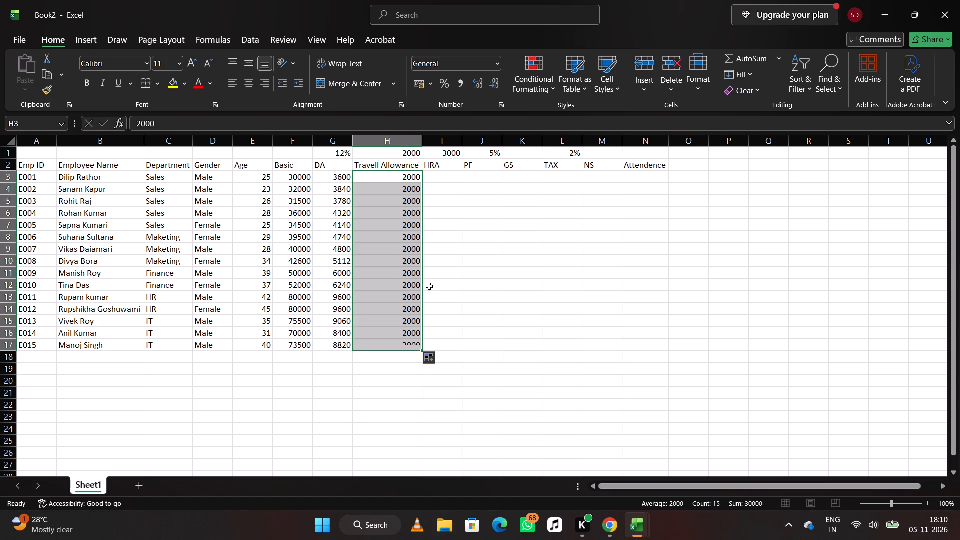
left_click_drag(429, 286, 418, 344)
left_click(402, 336)
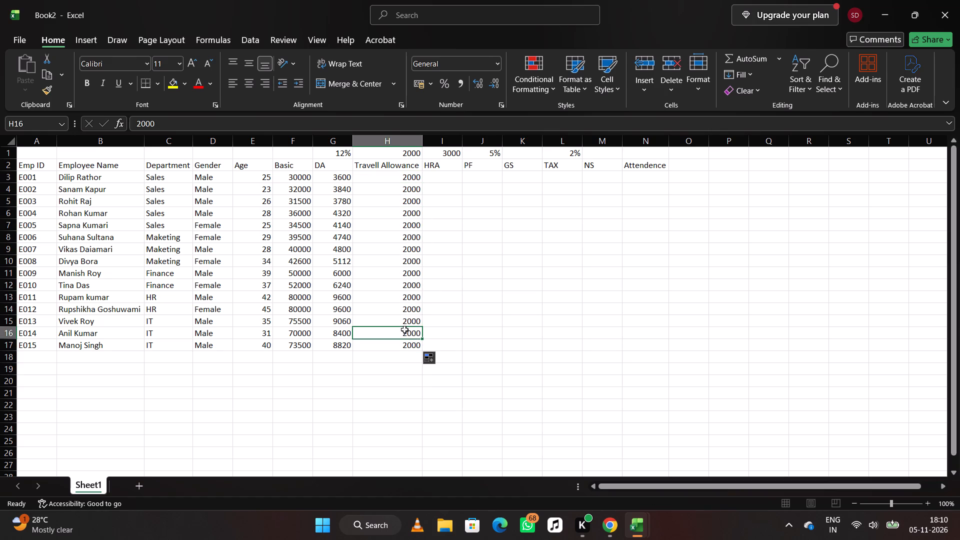
Enter an HRA of 3000 in cell I3 and fill it down to I17.
left_click(444, 182)
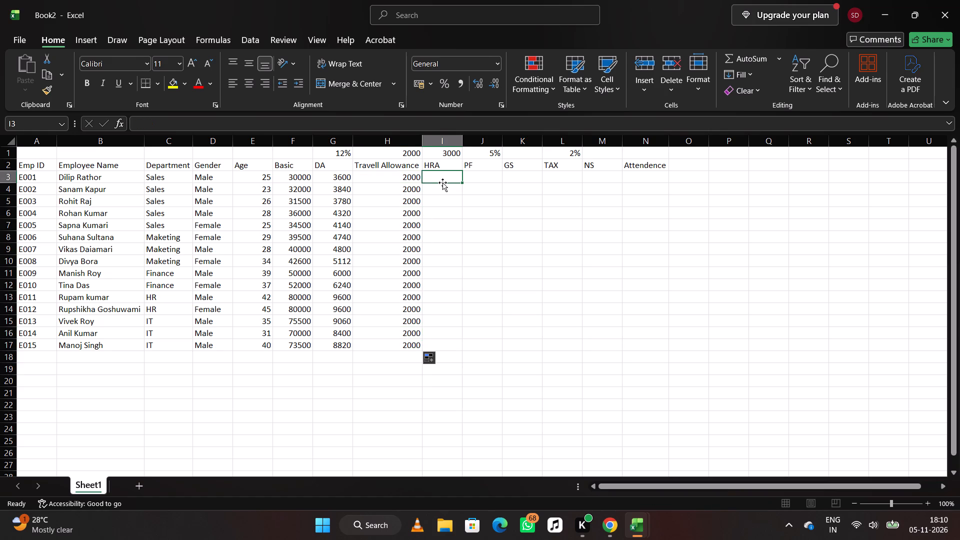
type("3000")
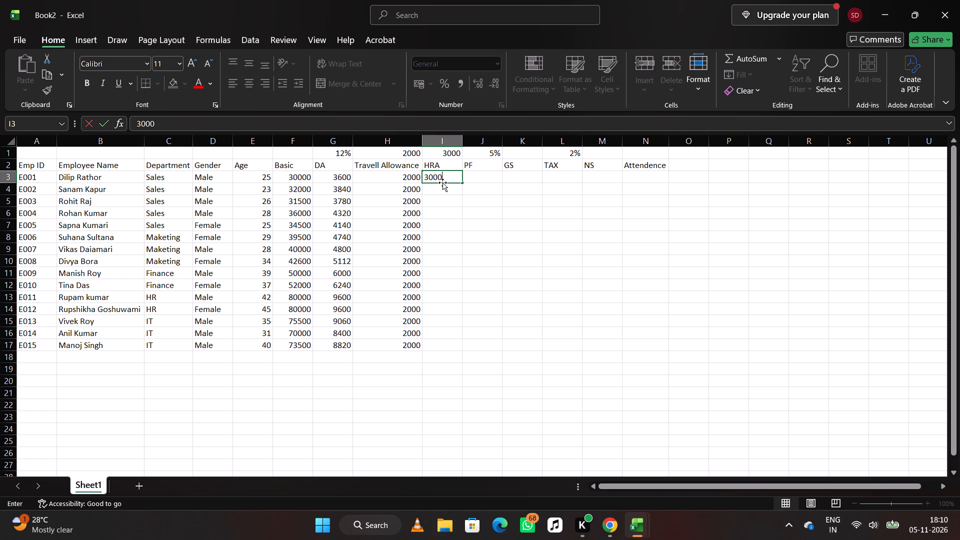
left_click_drag(462, 185, 465, 196)
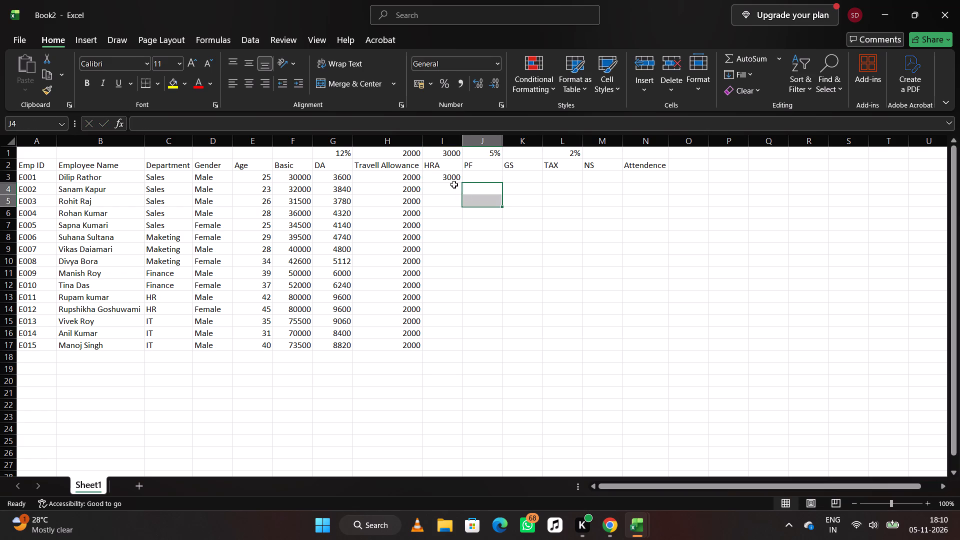
left_click(451, 180)
left_click_drag(460, 182, 452, 291)
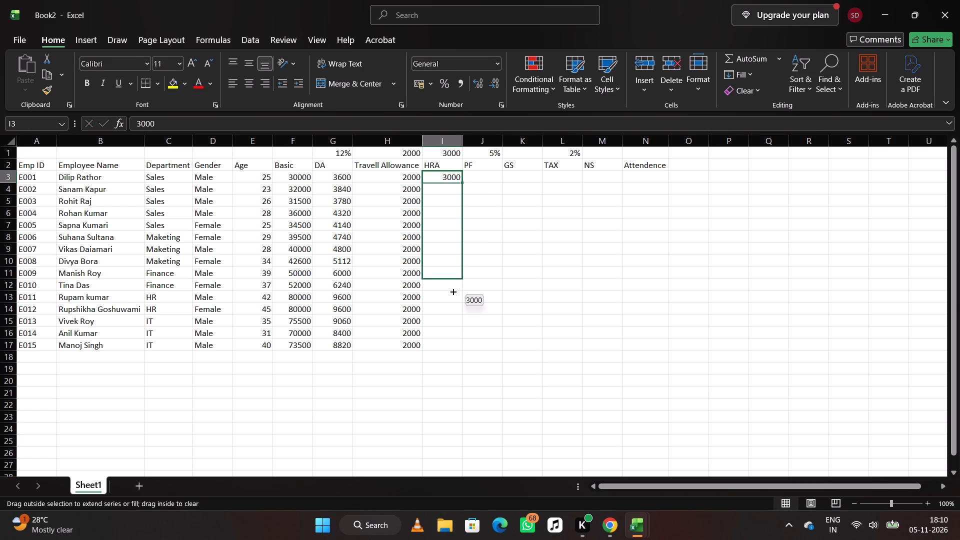
left_click_drag(452, 291, 456, 350)
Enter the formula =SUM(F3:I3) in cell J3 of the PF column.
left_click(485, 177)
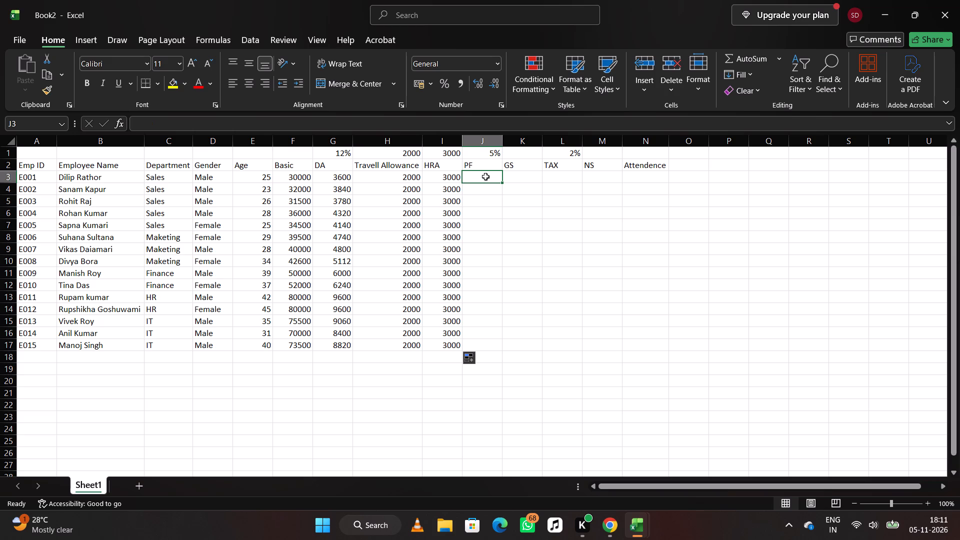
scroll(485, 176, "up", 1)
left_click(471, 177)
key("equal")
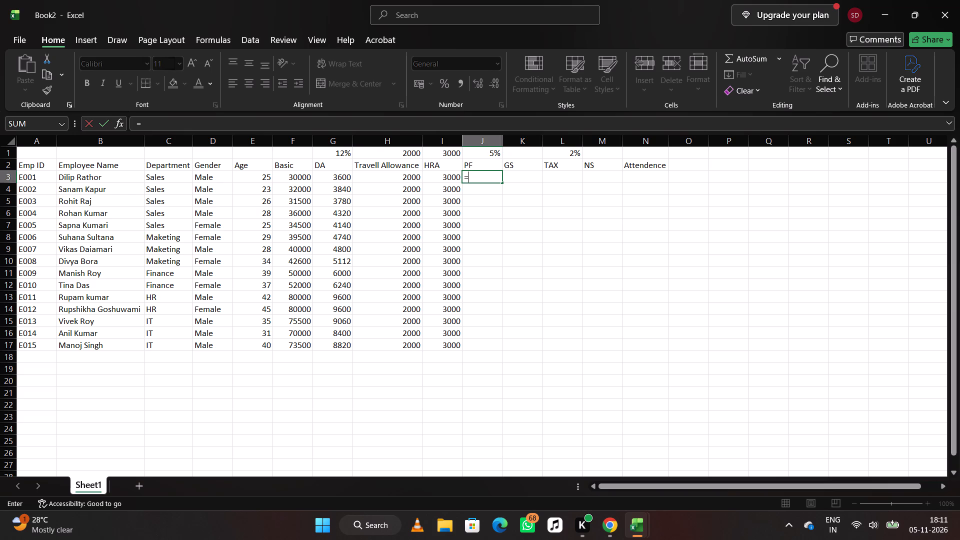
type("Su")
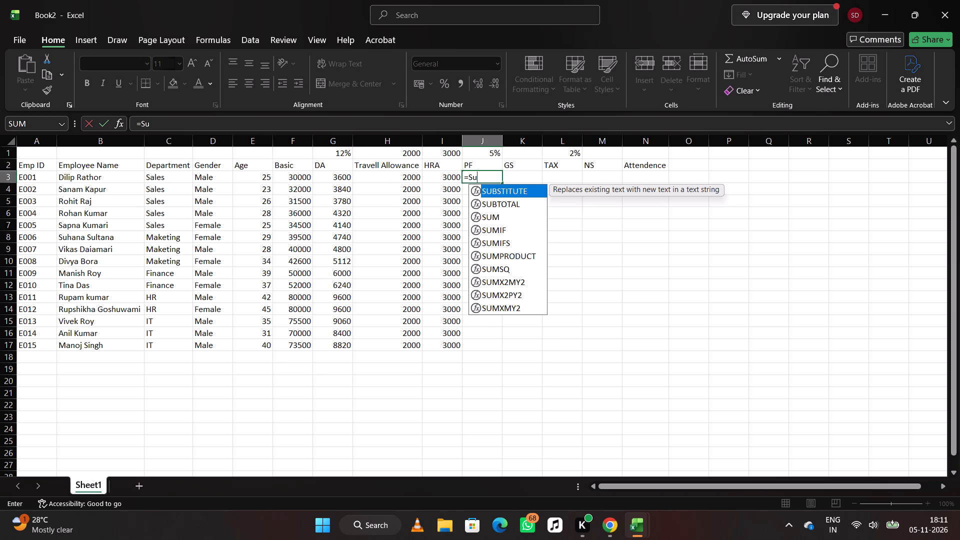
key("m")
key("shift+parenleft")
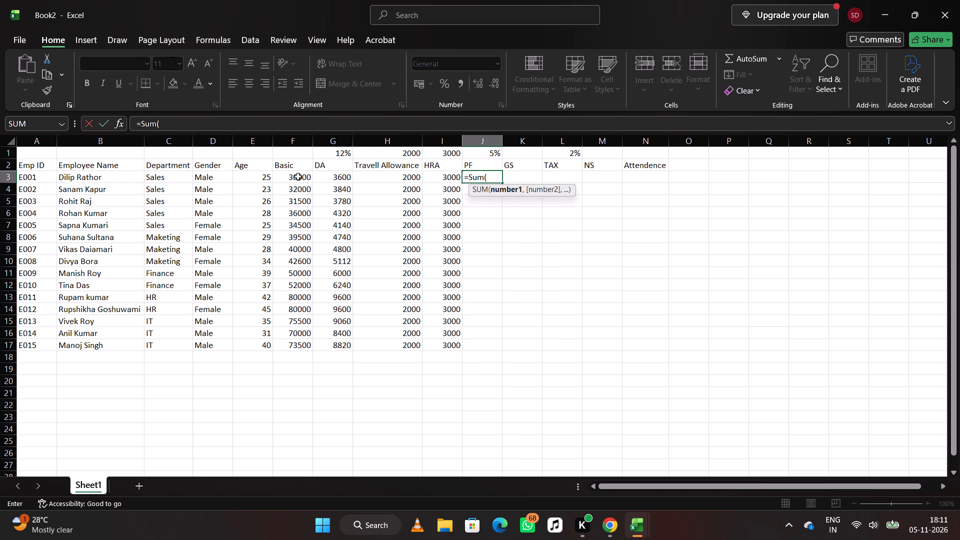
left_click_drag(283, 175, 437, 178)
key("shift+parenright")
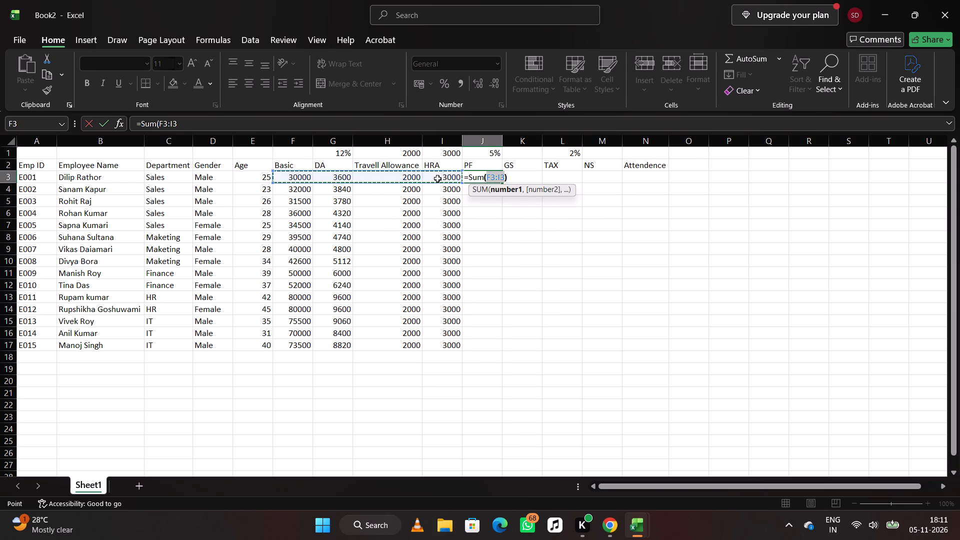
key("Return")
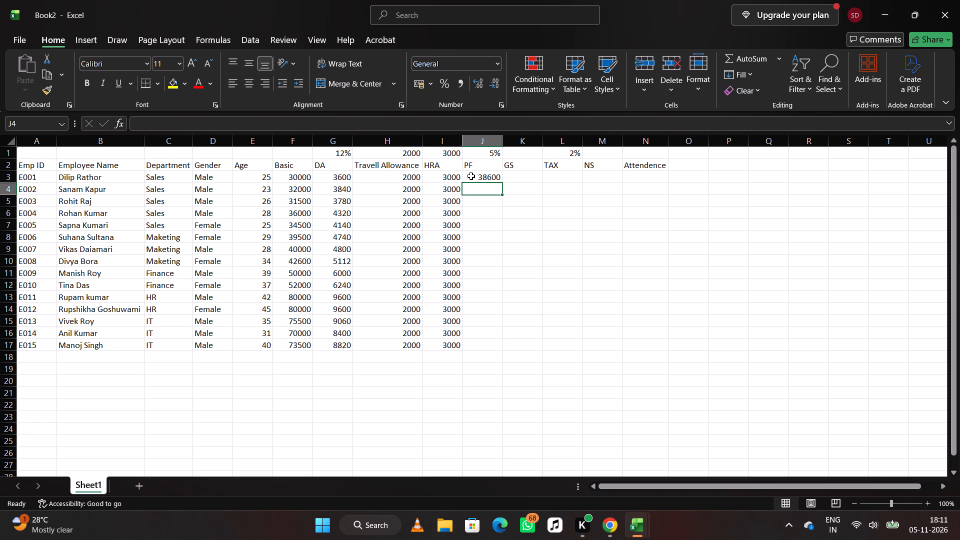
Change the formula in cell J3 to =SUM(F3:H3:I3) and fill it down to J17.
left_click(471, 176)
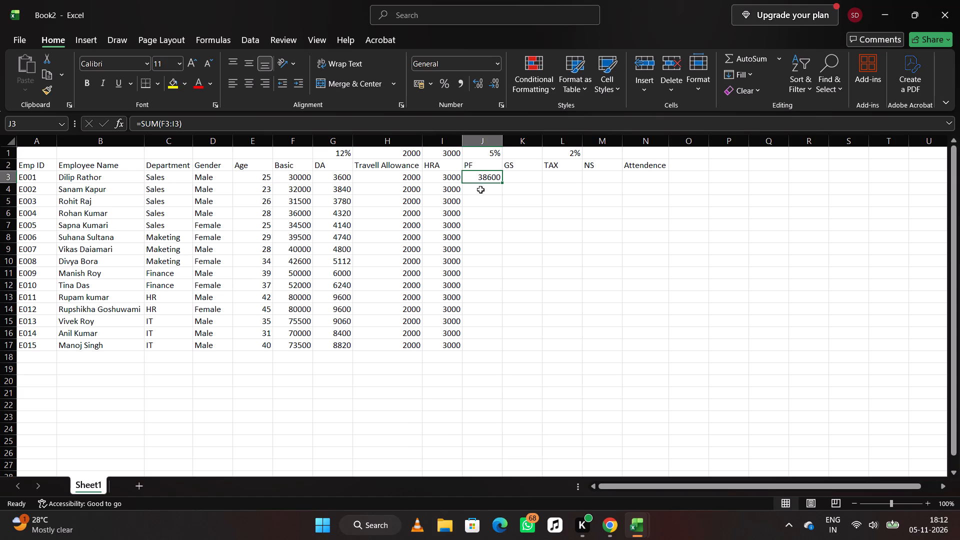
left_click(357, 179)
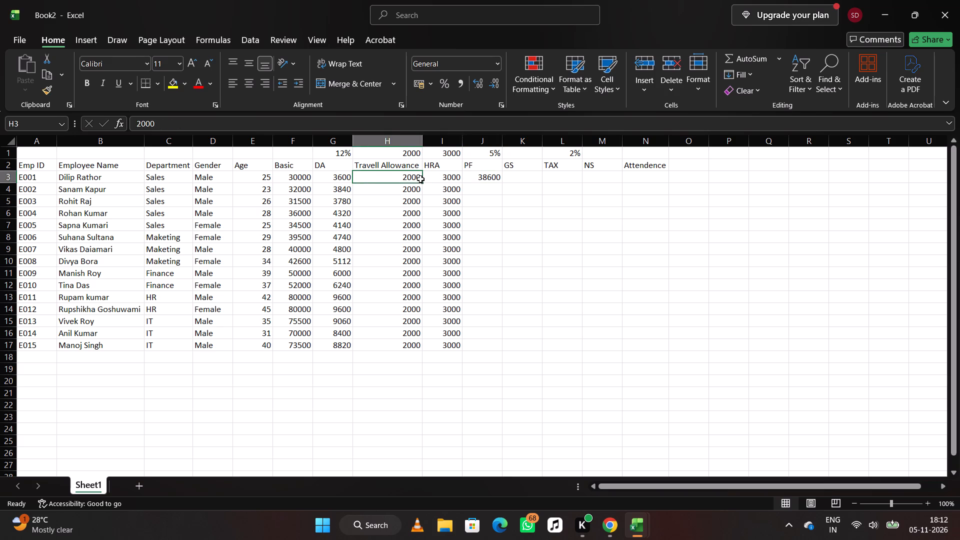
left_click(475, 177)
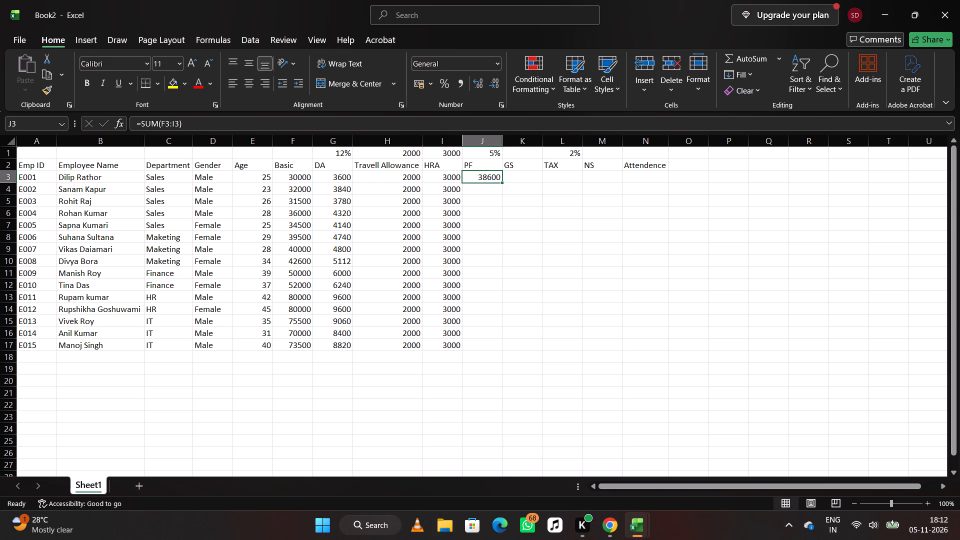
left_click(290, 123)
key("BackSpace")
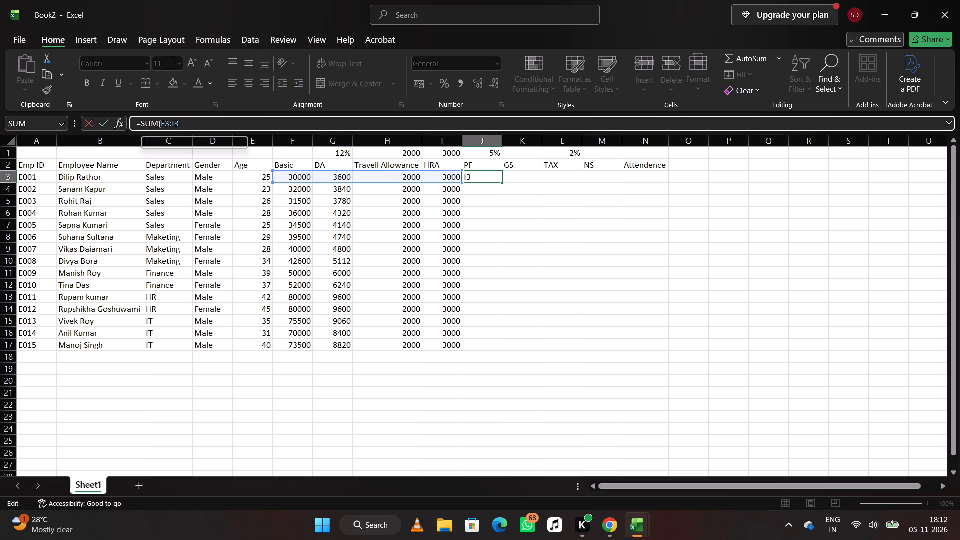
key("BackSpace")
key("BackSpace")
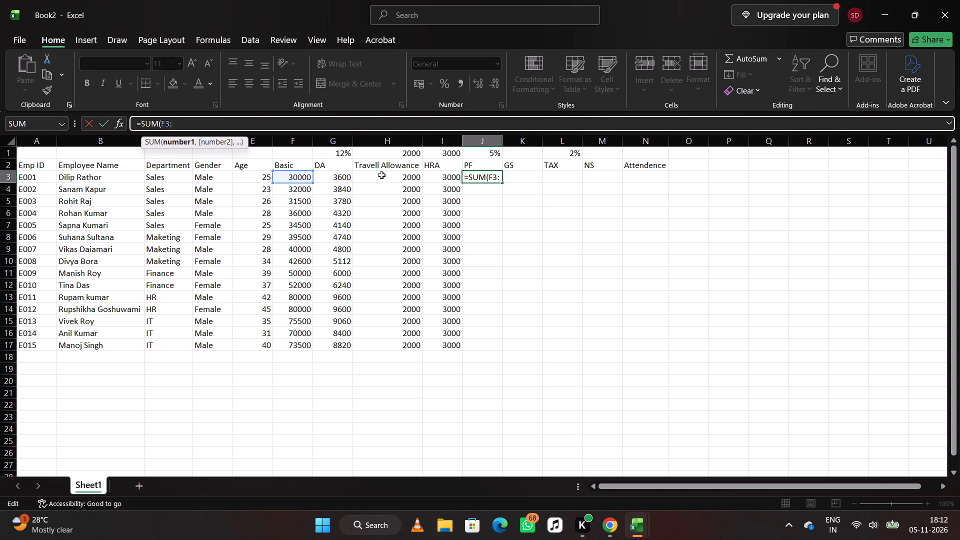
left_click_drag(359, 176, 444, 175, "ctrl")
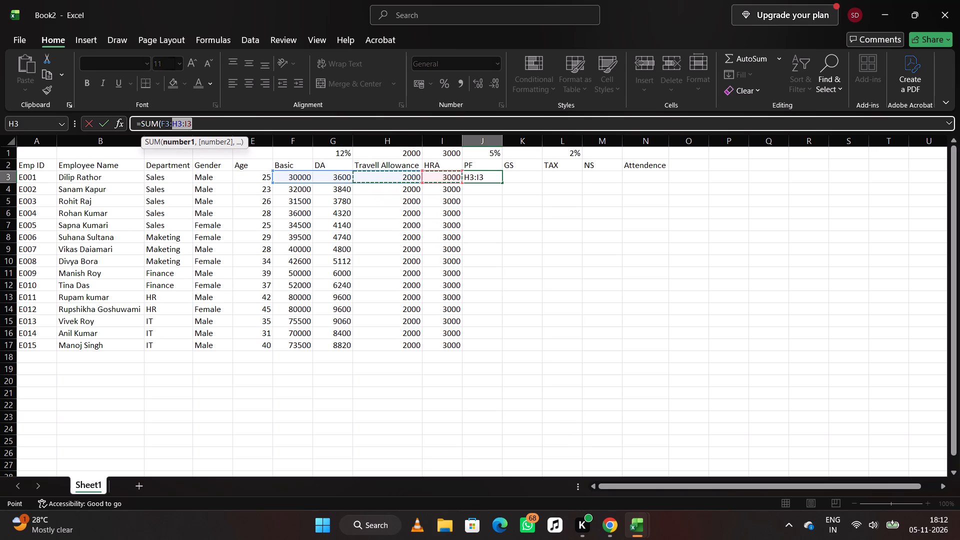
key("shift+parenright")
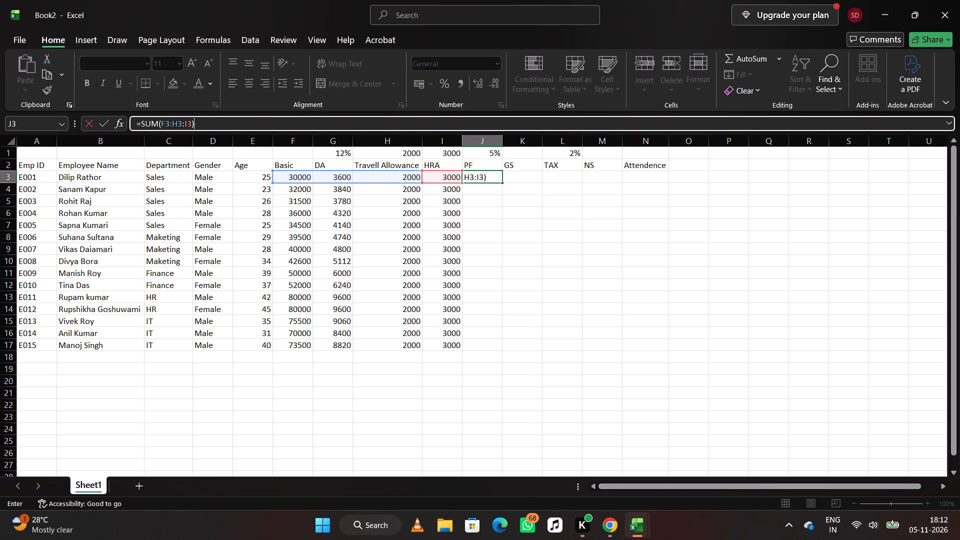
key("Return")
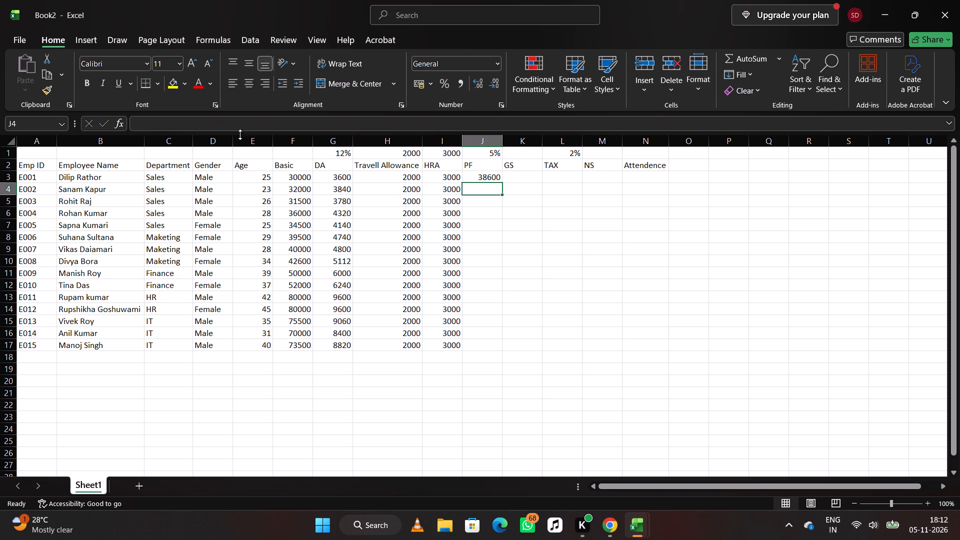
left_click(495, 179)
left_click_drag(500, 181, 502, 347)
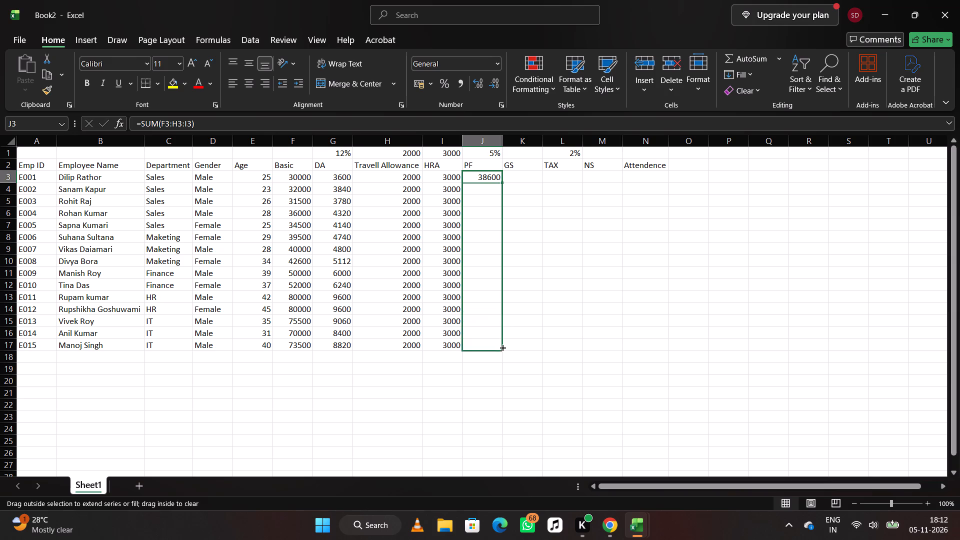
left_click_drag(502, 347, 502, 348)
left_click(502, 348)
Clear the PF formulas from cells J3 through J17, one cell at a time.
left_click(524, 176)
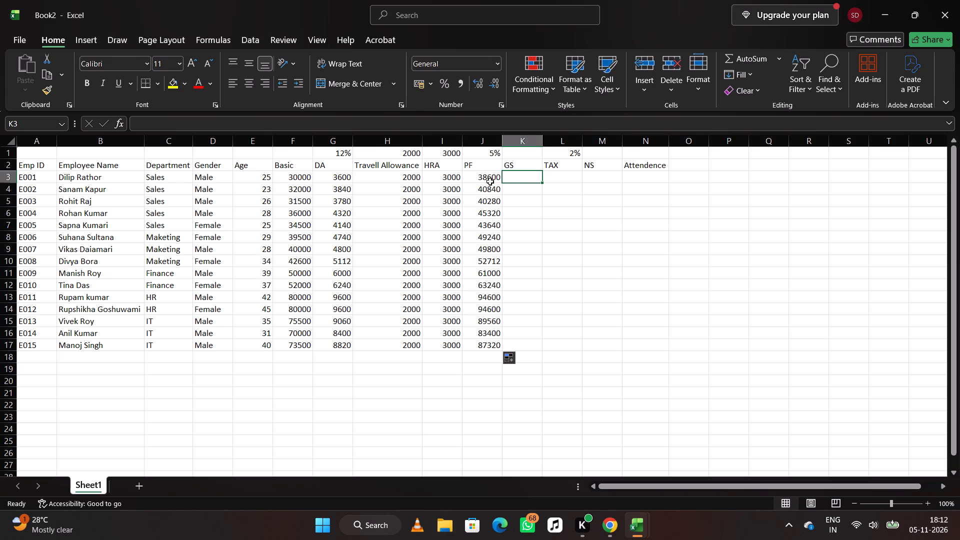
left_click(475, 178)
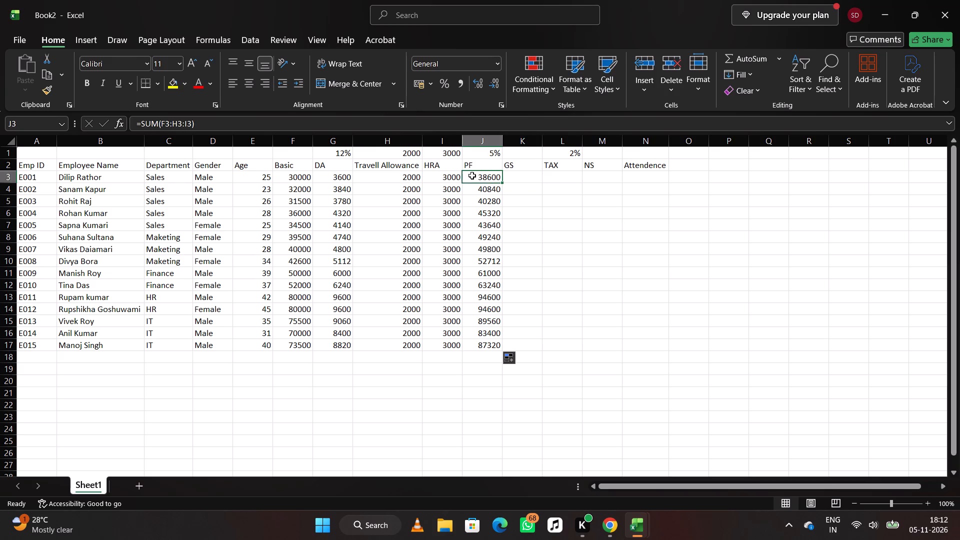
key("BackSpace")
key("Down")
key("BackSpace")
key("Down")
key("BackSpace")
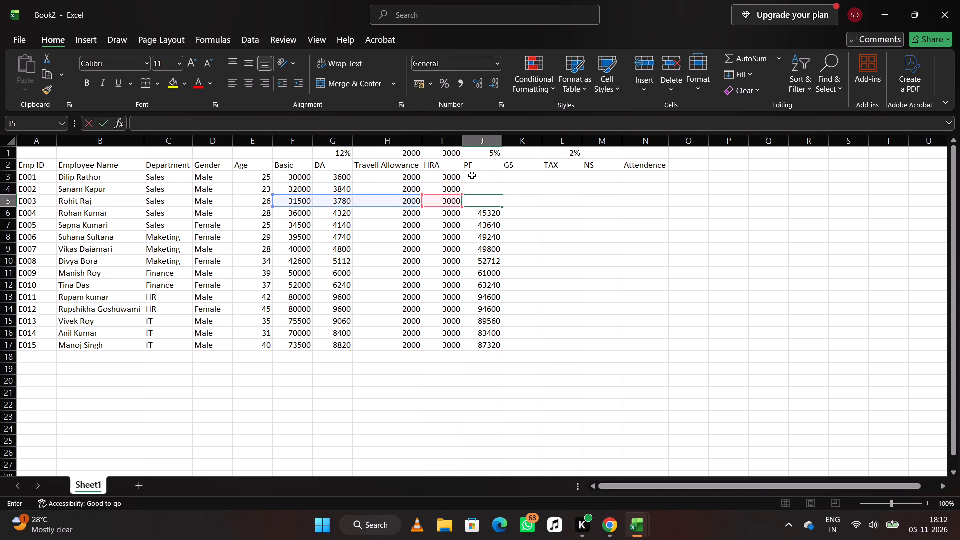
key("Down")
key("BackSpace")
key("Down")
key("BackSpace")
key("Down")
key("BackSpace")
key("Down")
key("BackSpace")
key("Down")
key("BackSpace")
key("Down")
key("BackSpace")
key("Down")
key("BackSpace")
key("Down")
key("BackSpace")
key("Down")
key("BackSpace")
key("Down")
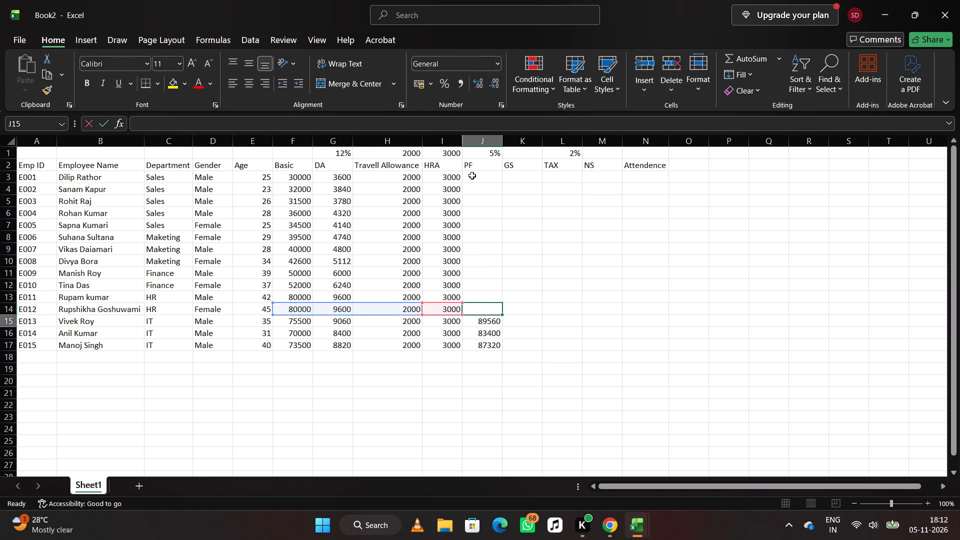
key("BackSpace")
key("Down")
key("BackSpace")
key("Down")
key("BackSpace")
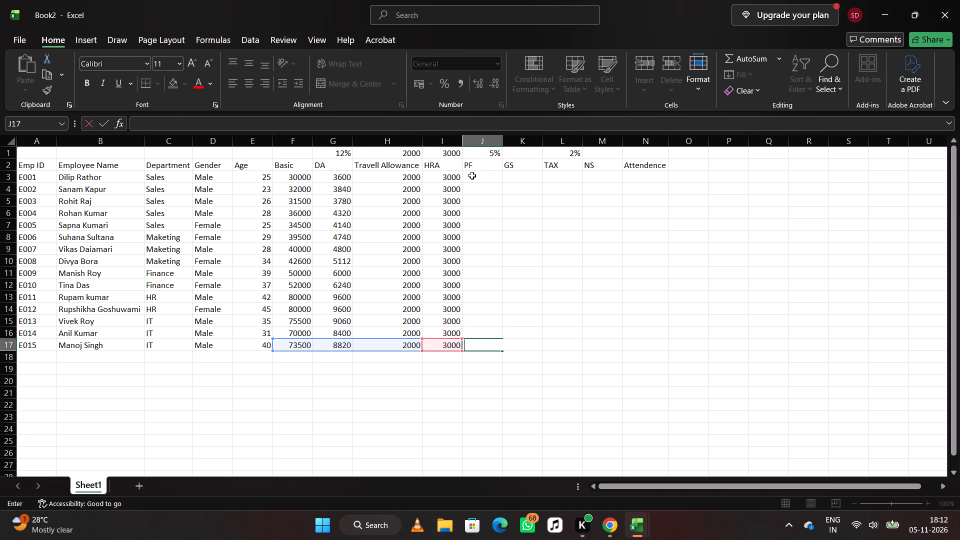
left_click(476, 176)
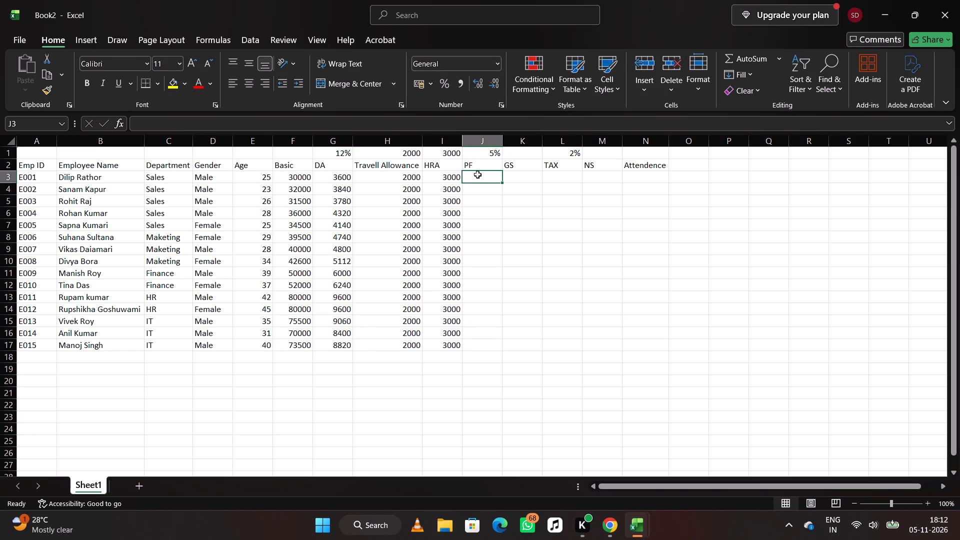